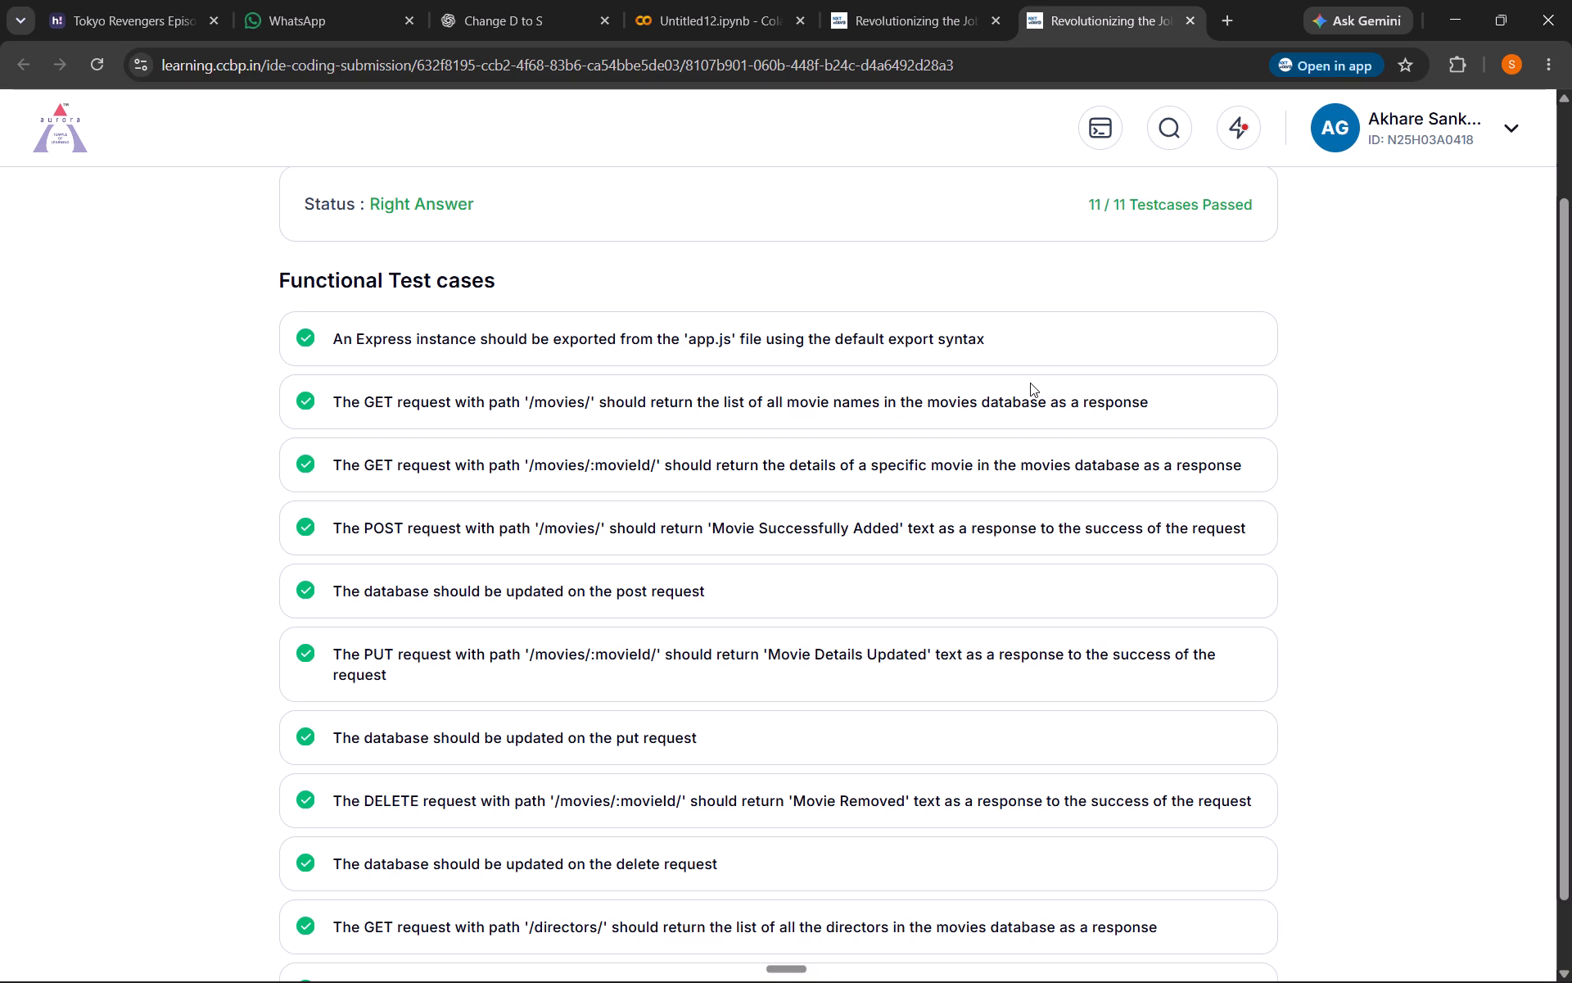
Capture a screenshot of the whole movies submission results page below the browser bar and copy it without saving.
double_click(1030, 383)
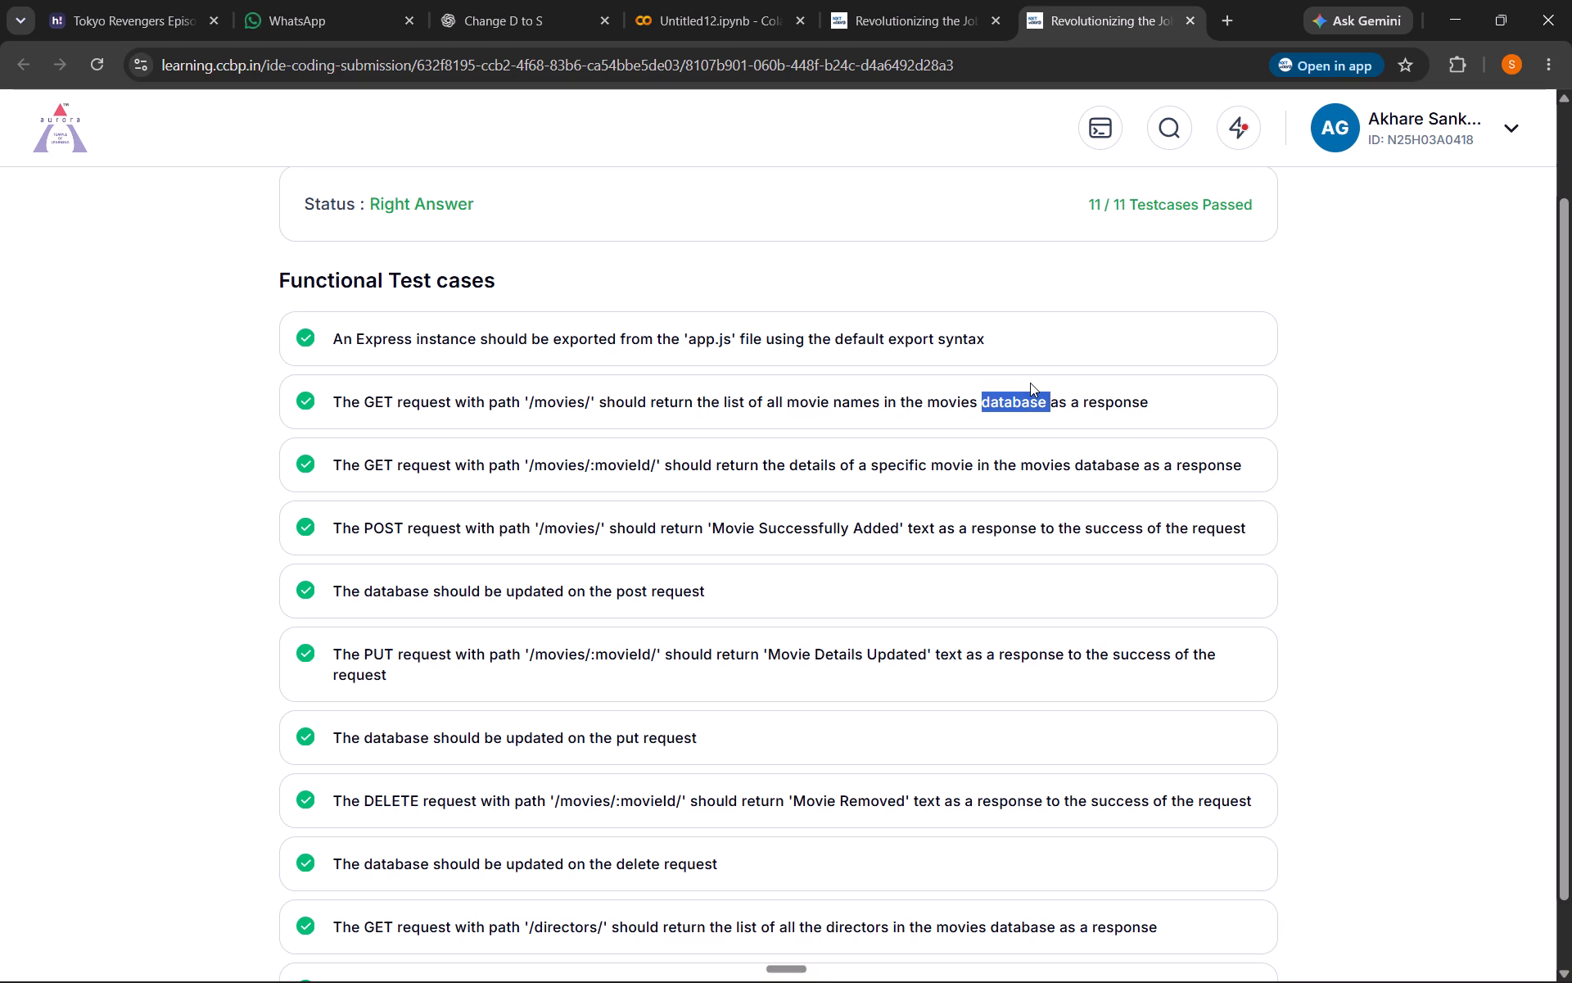
left_click(1030, 383)
key("shift+super+s")
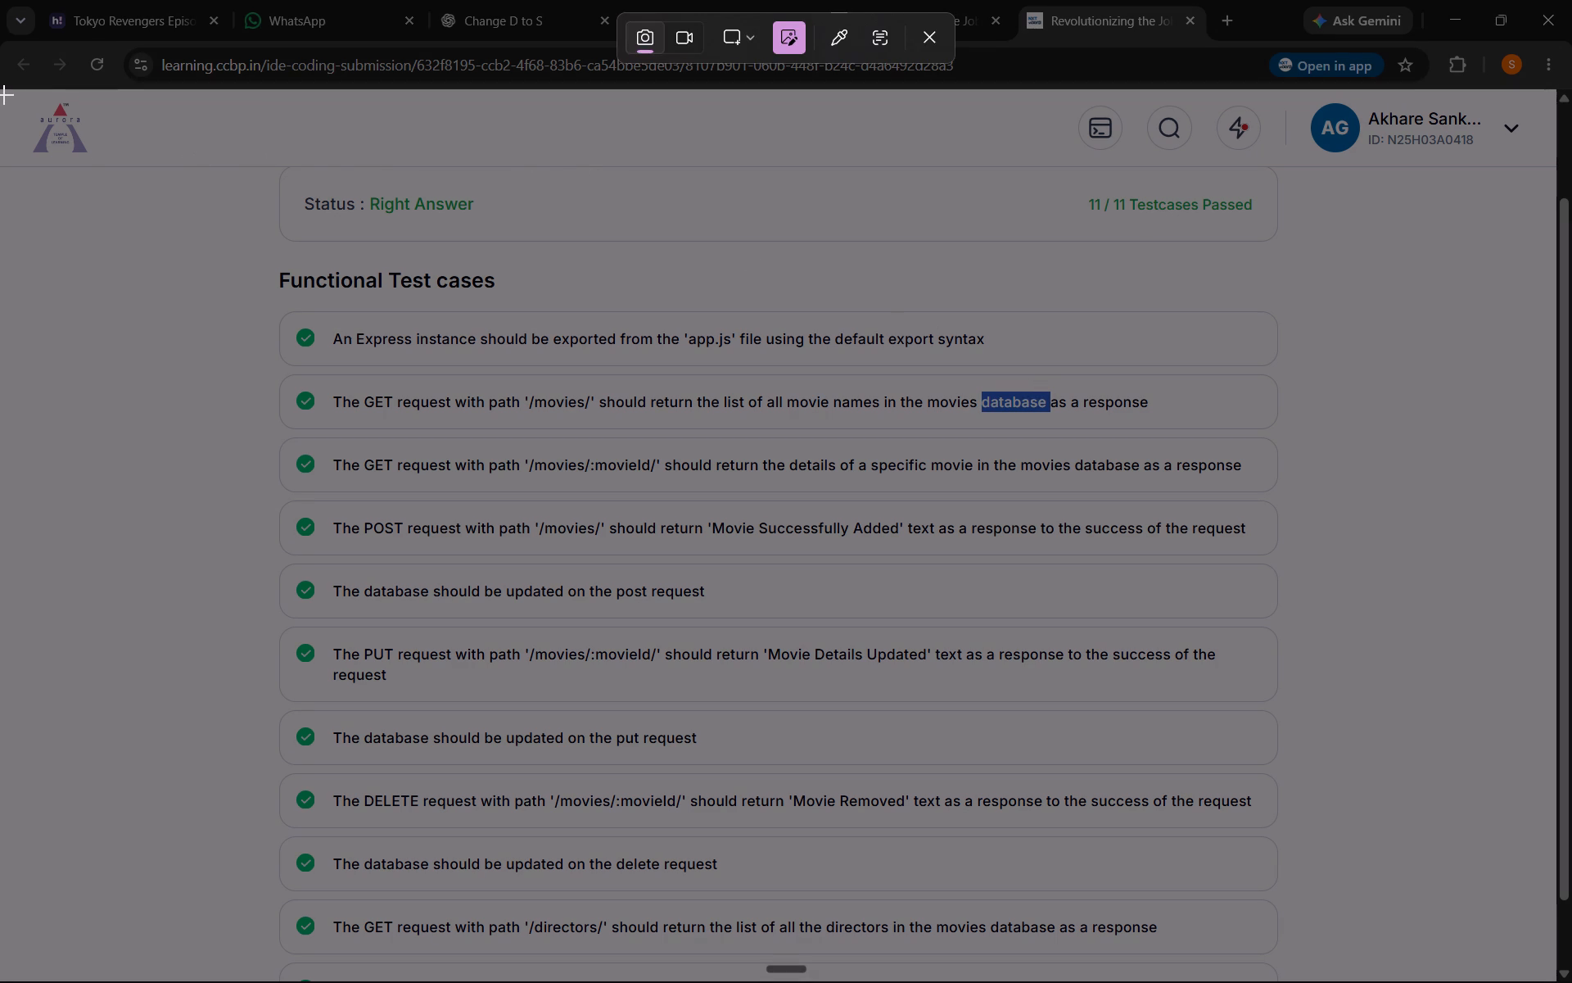
left_click_drag(4, 95, 1422, 982)
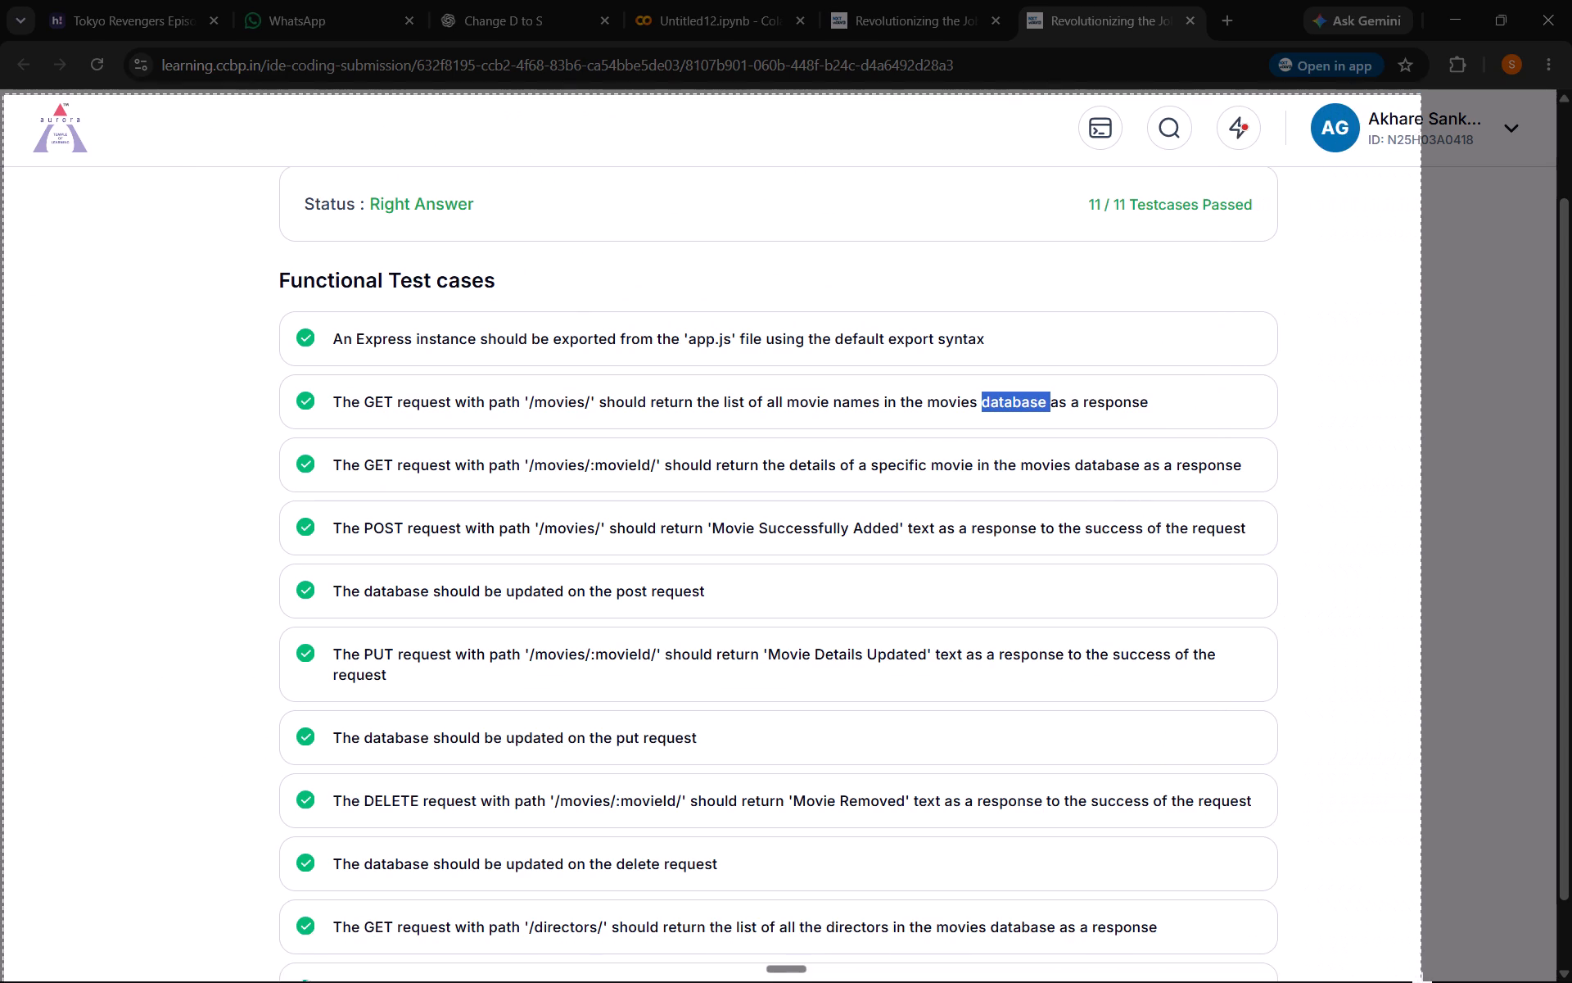
left_click_drag(1422, 982, 1571, 982)
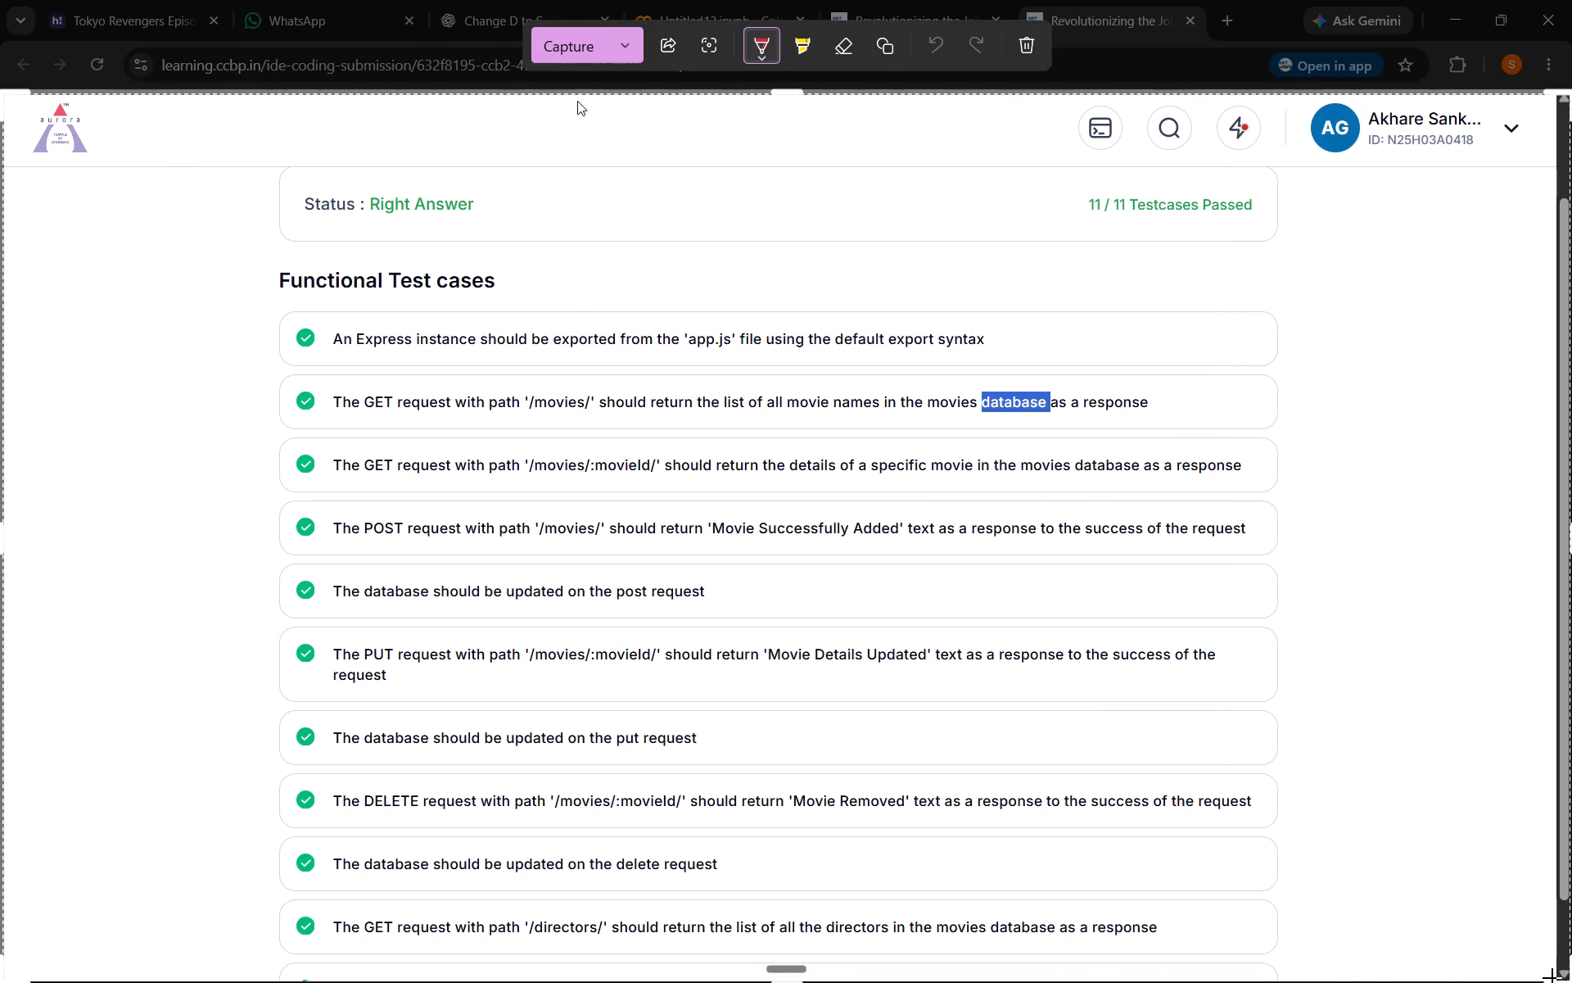
left_click(627, 48)
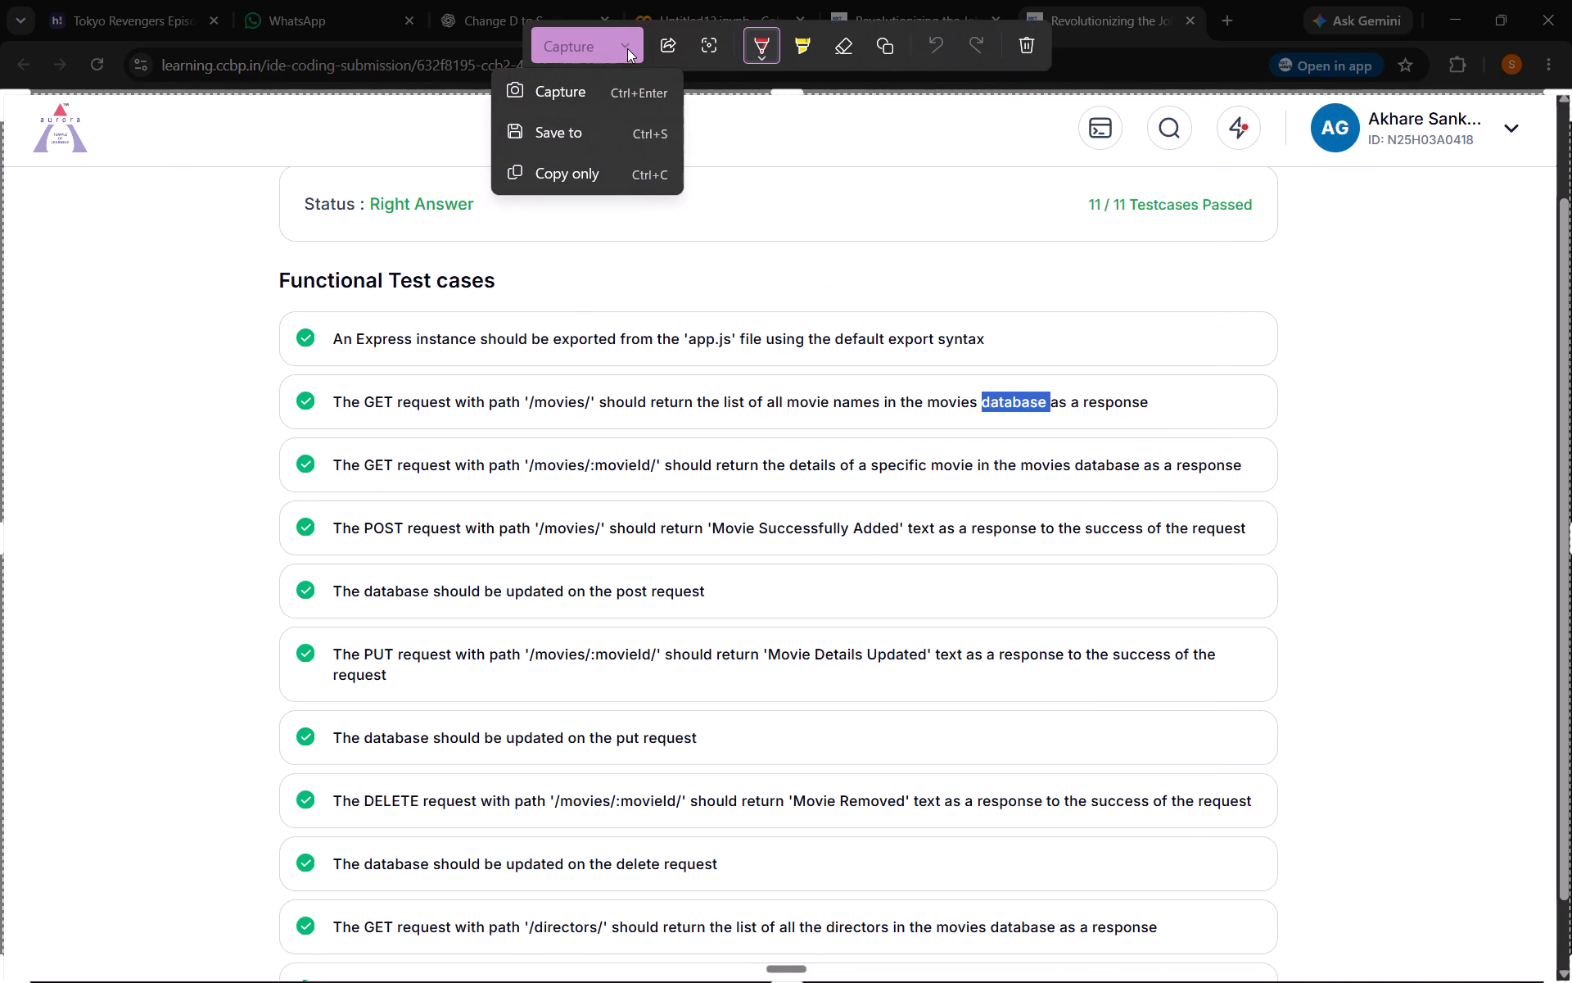
left_click(620, 170)
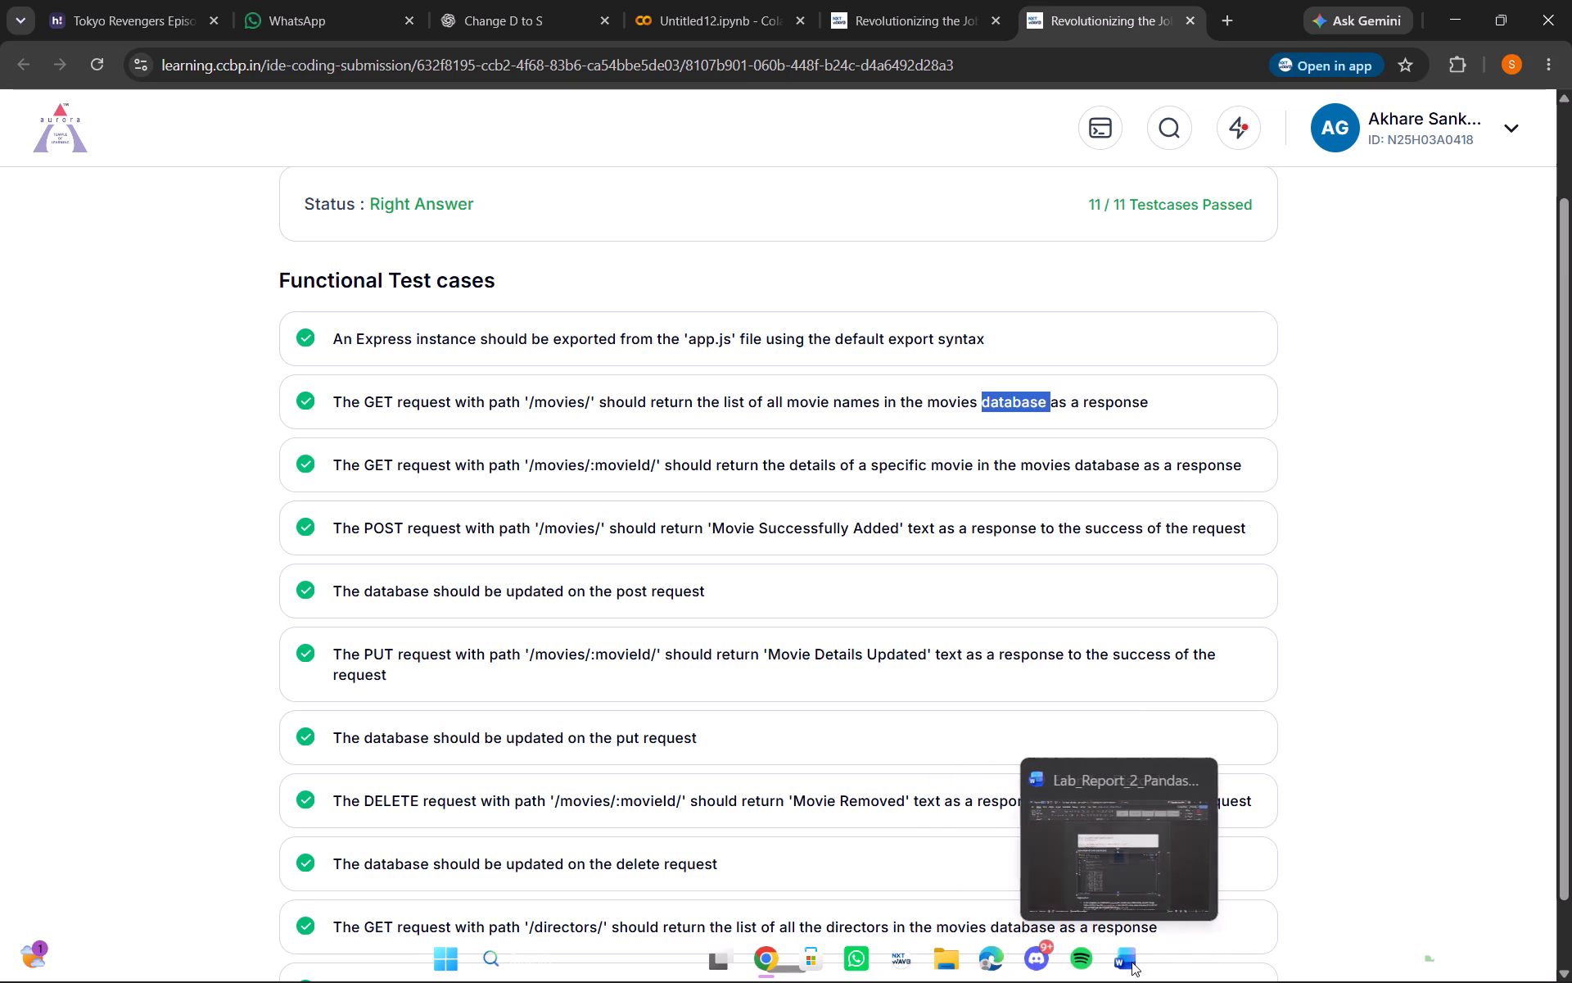
Open the Backend LAB 2 Word document from the adms folder in File Explorer.
left_click(1139, 845)
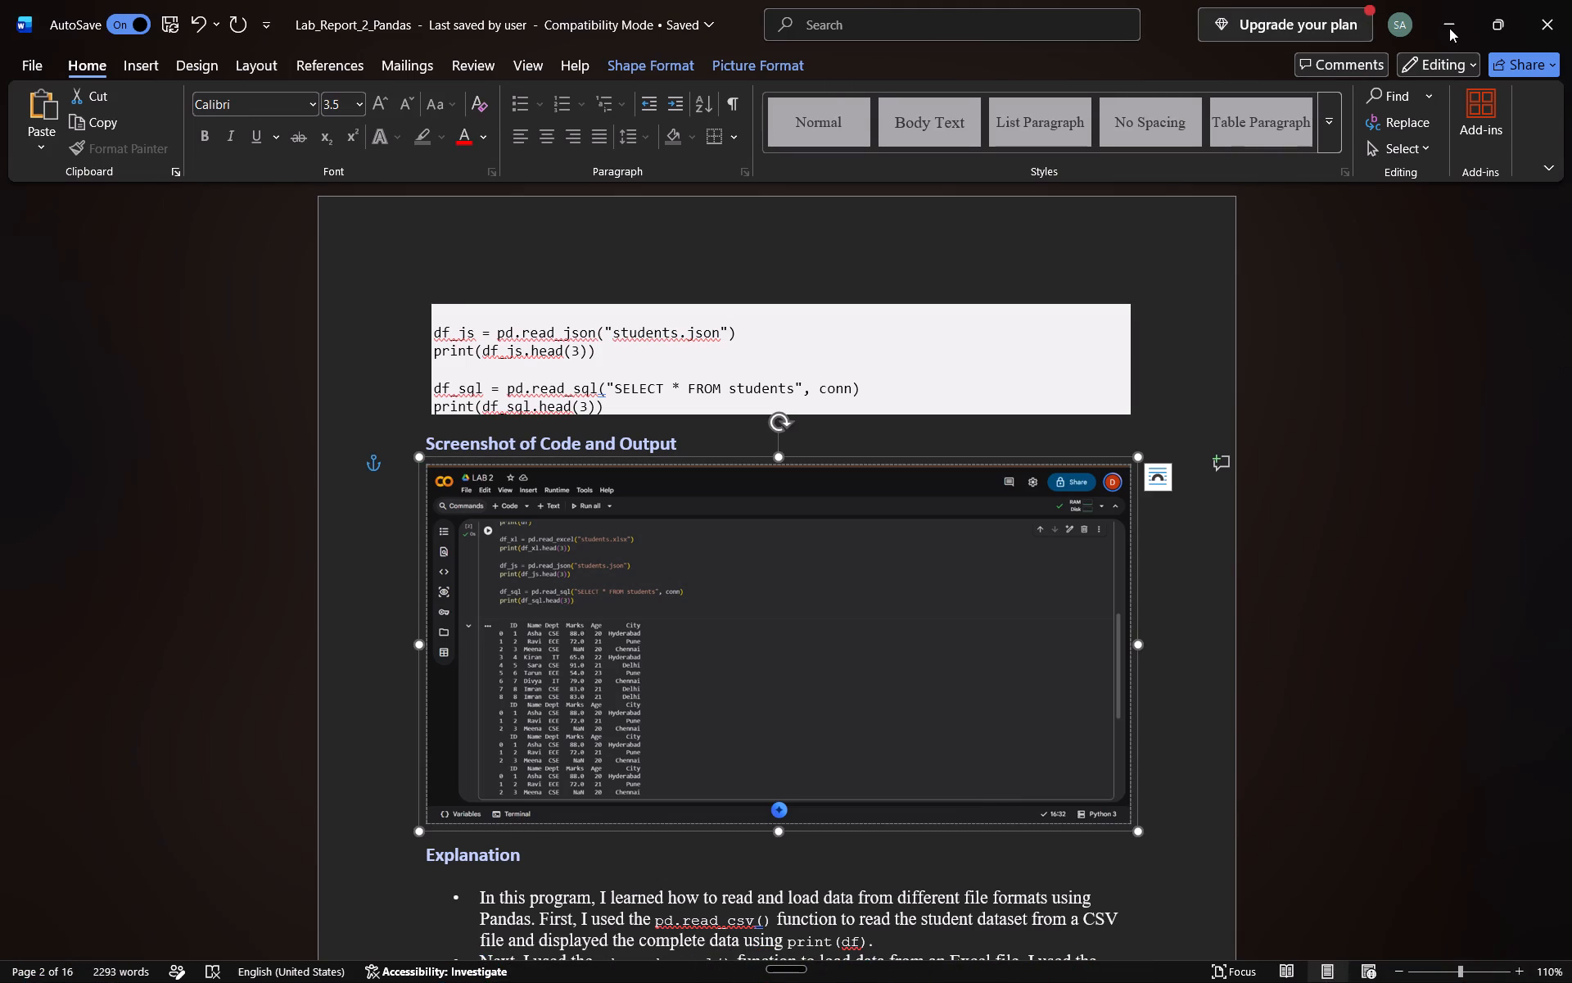
left_click(1449, 28)
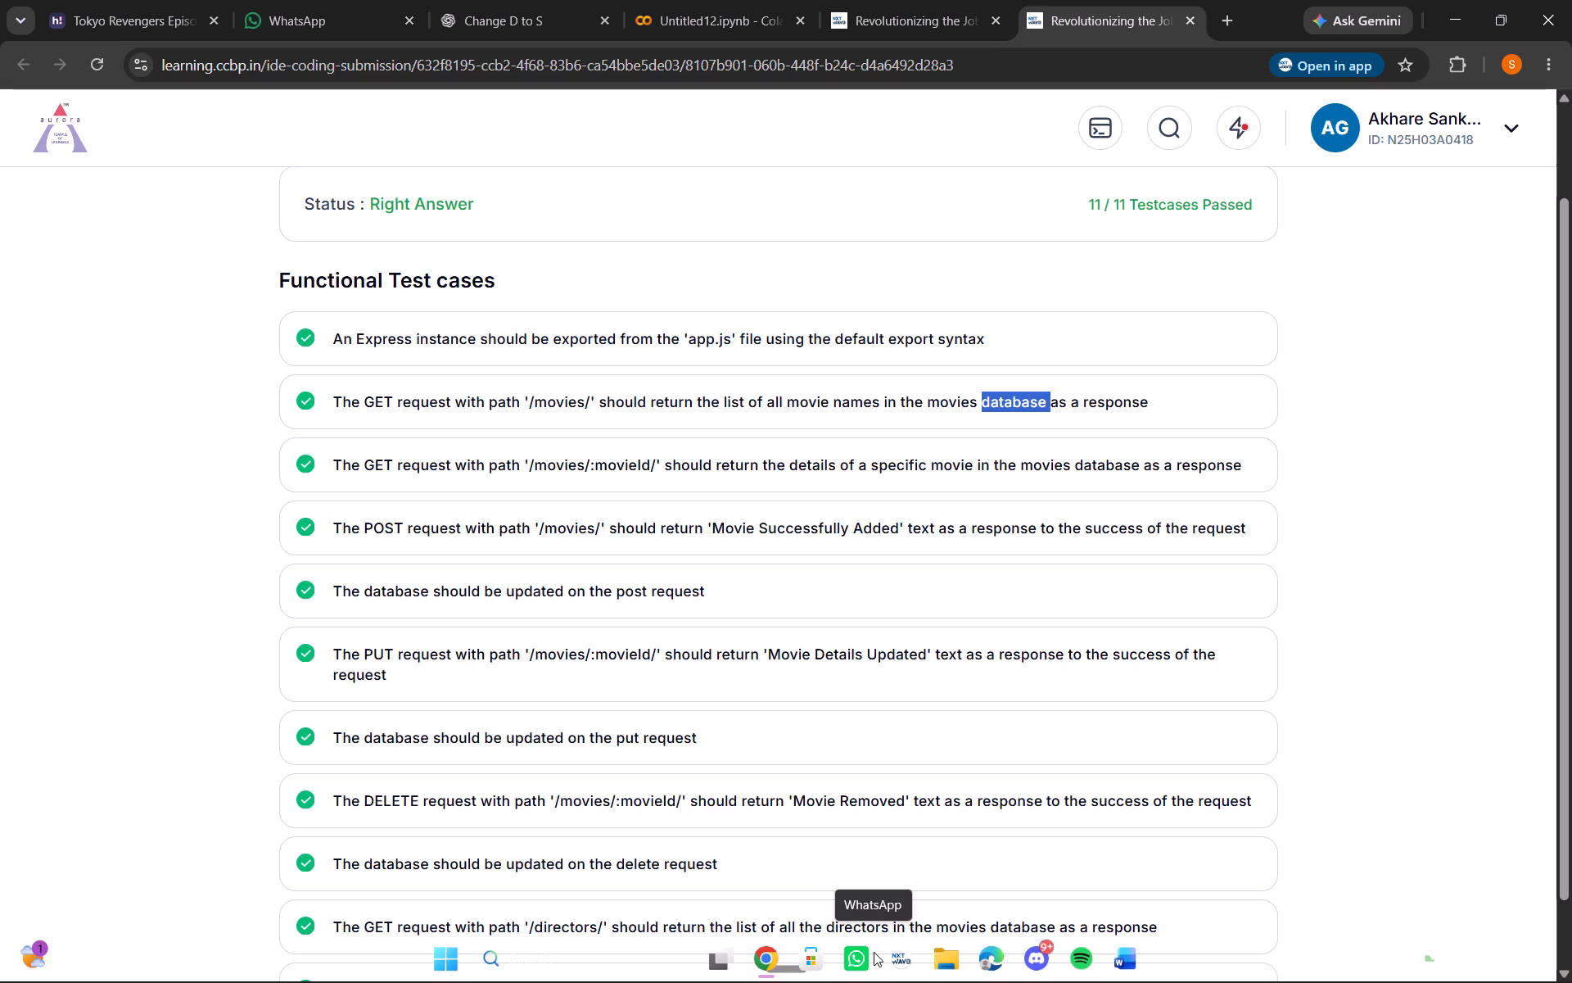
left_click(944, 967)
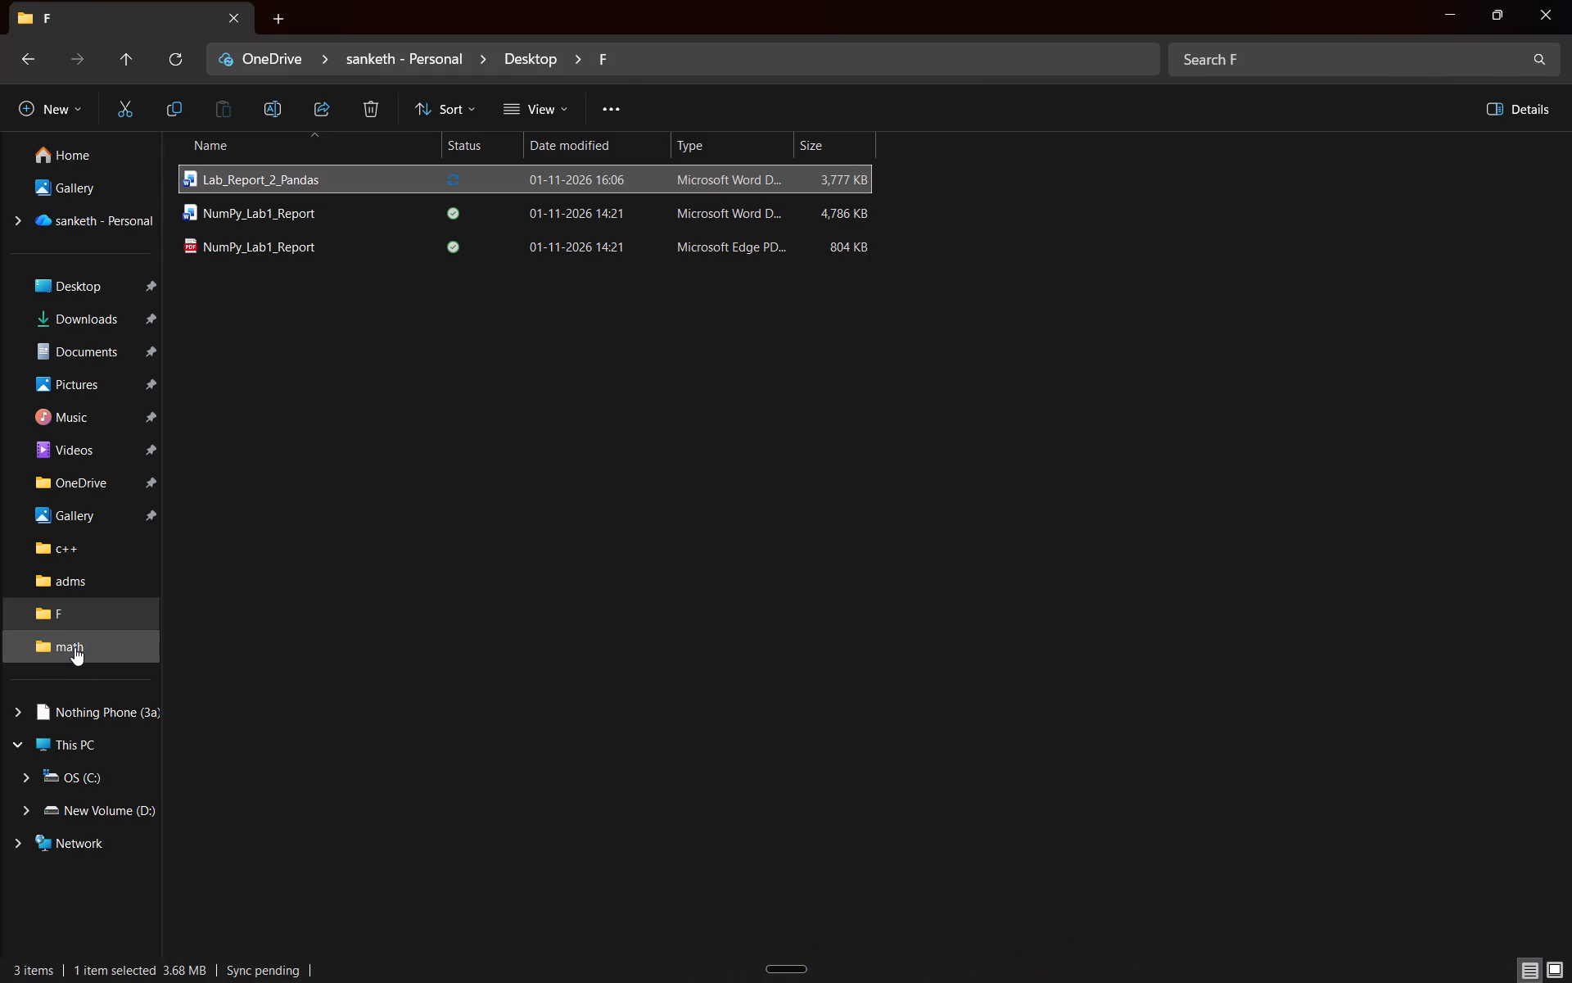
left_click(70, 585)
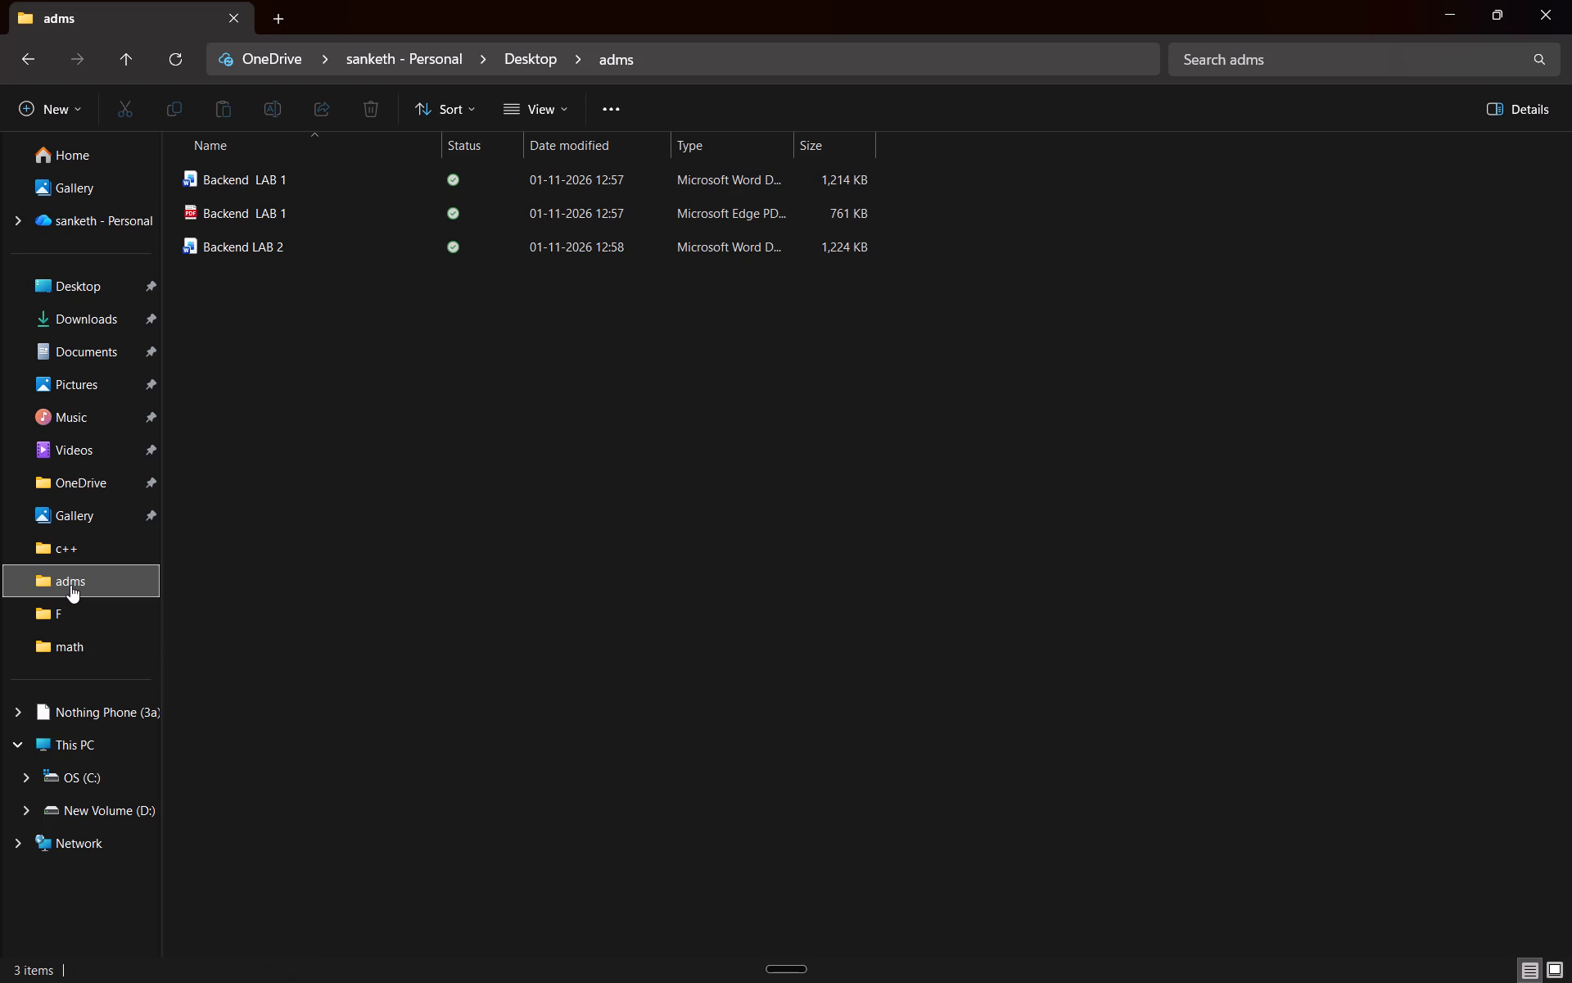
double_click(336, 240)
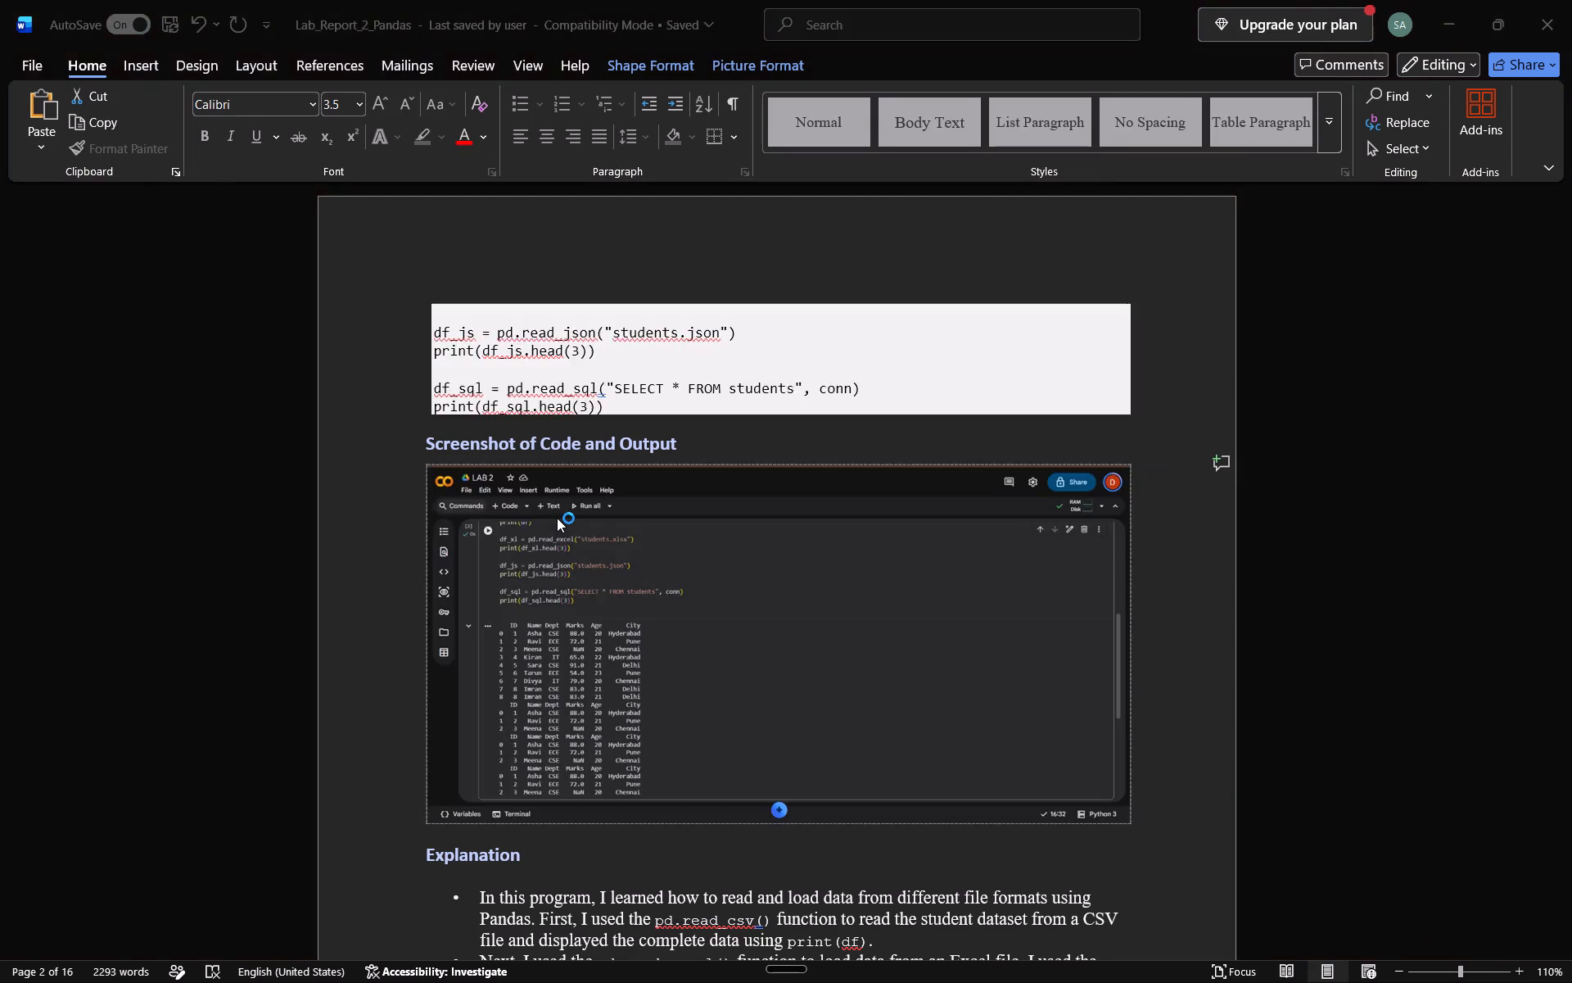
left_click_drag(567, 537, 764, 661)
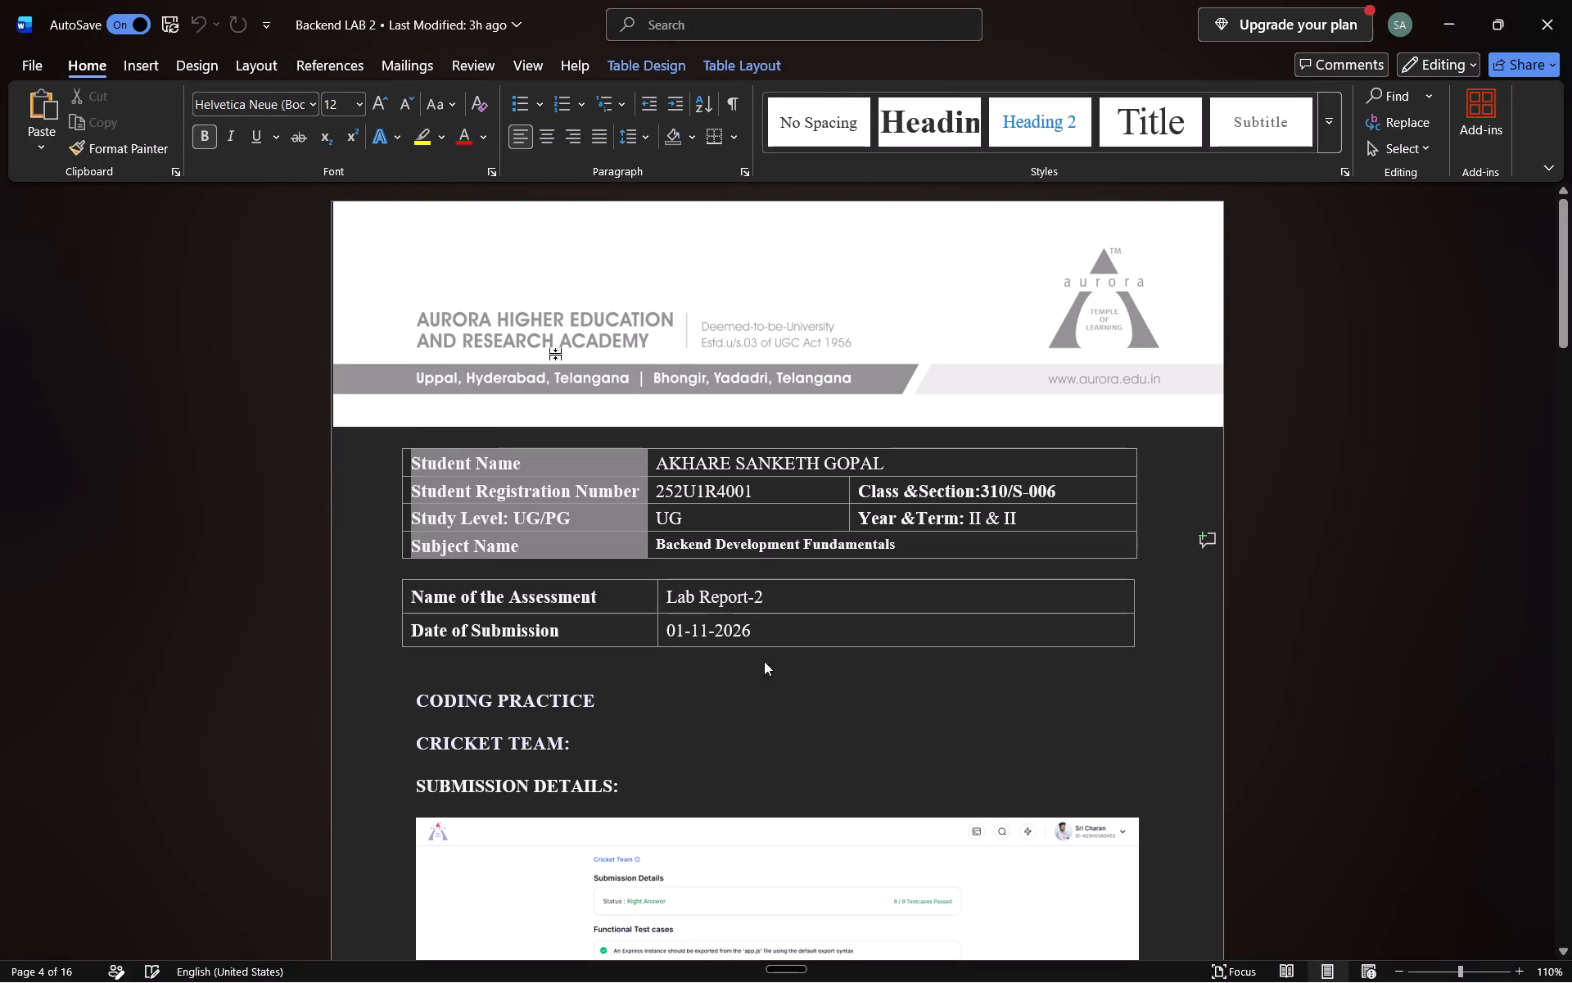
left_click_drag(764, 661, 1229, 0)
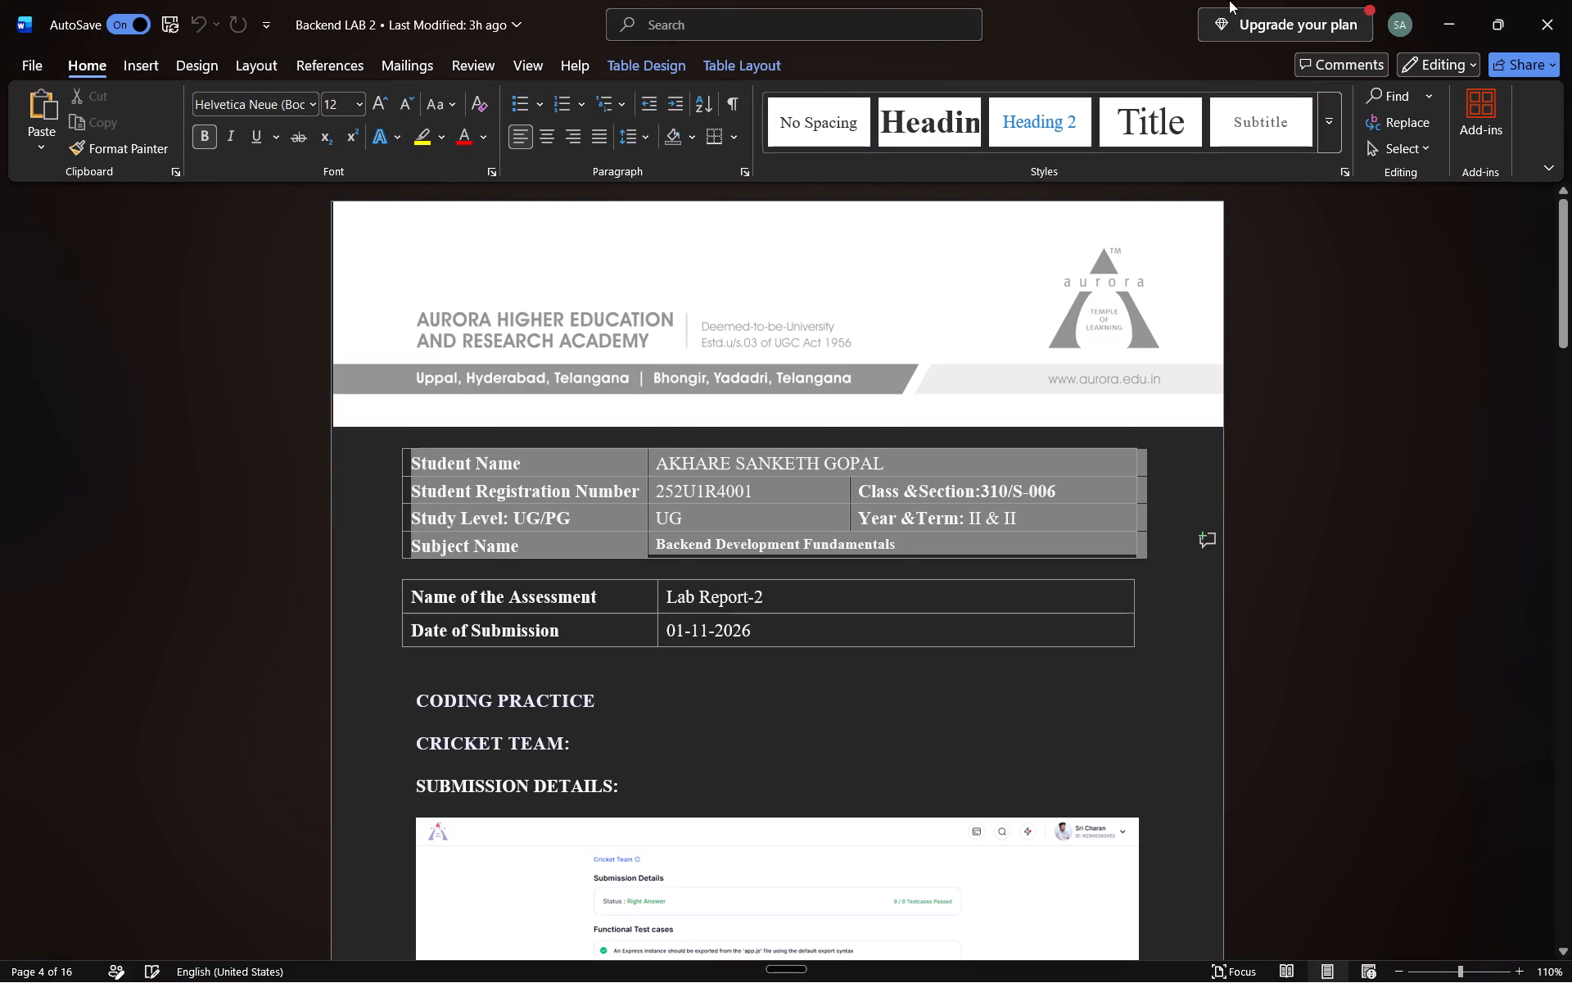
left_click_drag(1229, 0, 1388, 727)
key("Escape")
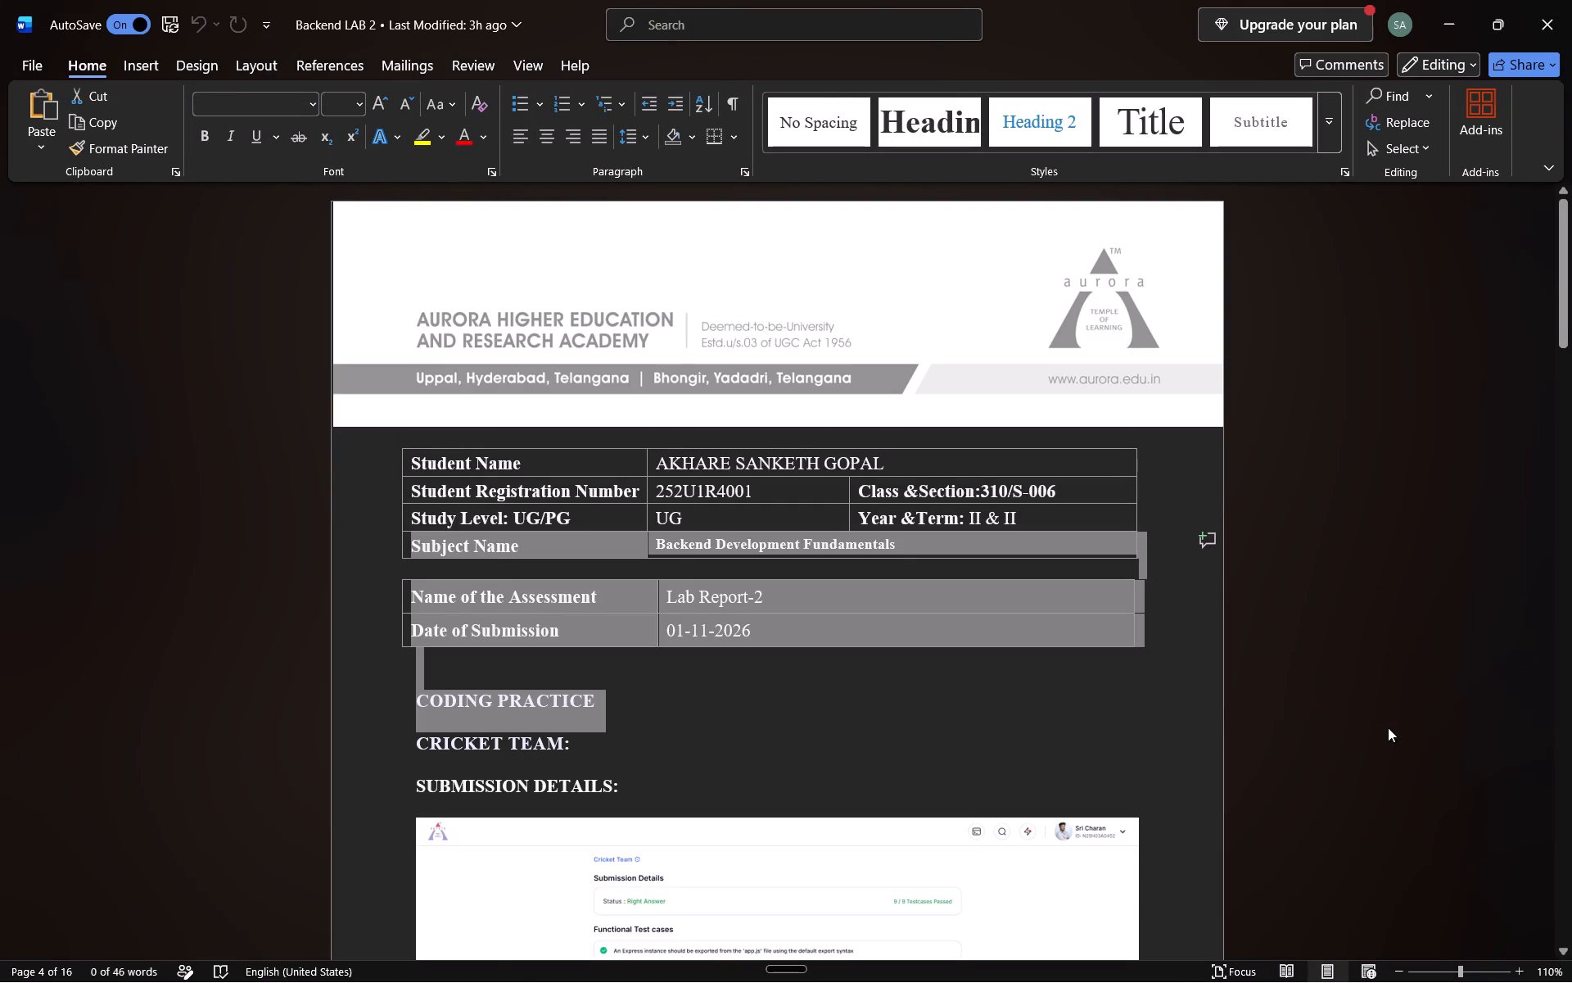
Replace the picture under SUBMISSION DETAILS in the MOVIES section with the copied test results screenshot.
left_click_drag(1566, 286, 1571, 697)
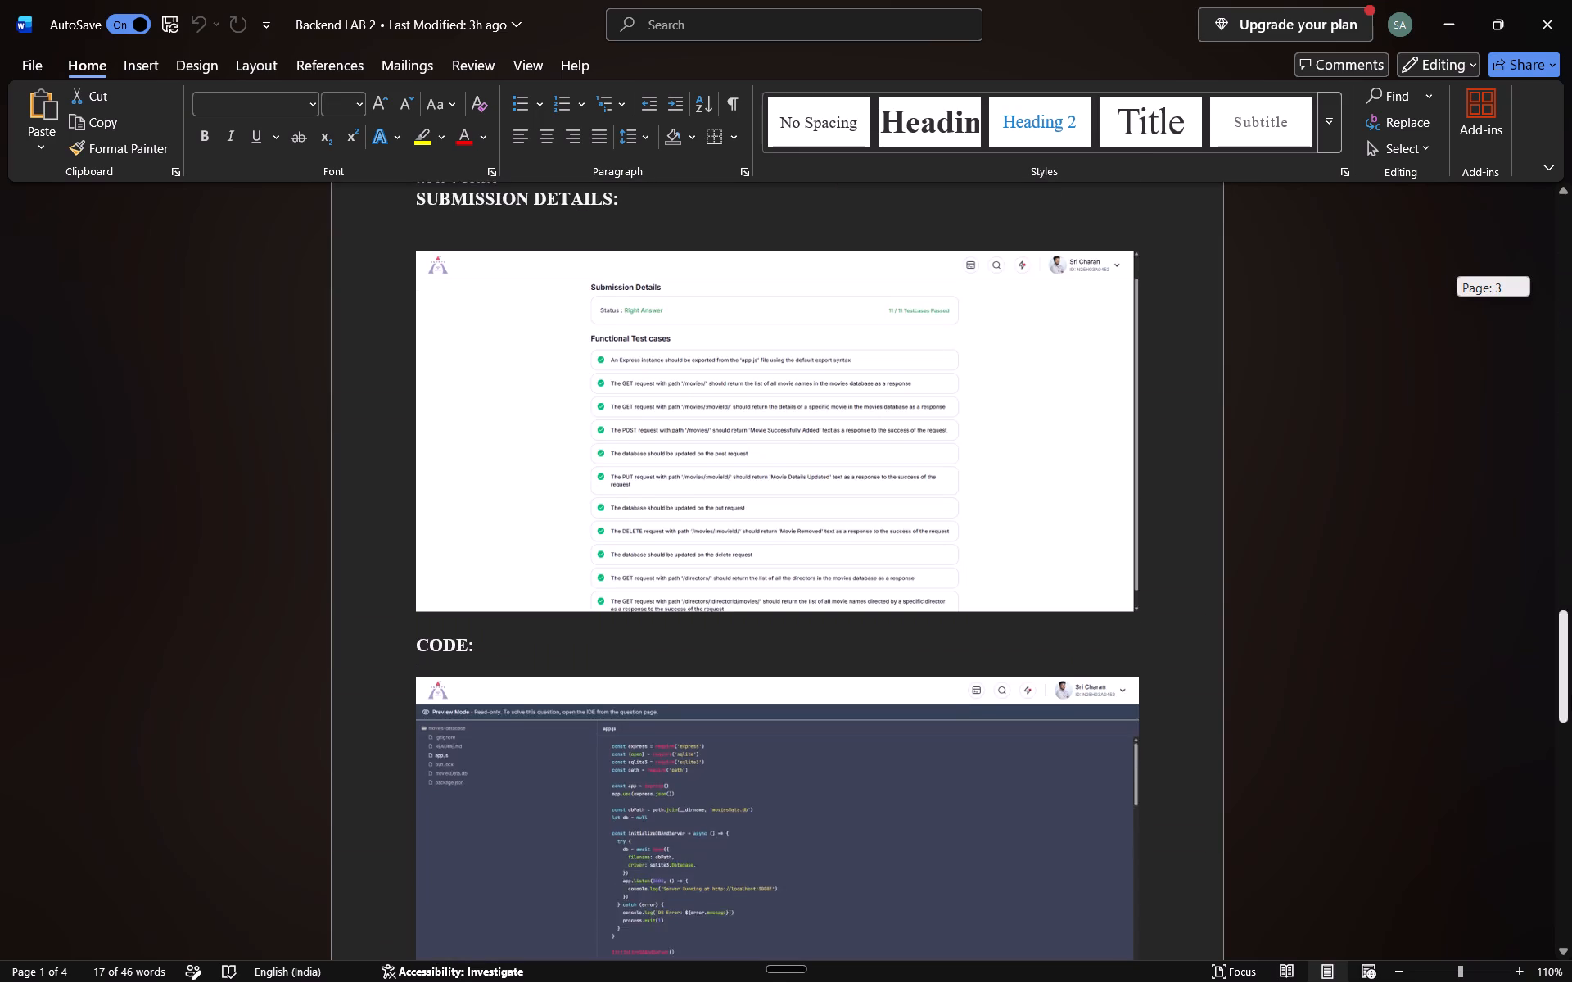
left_click_drag(1571, 697, 1571, 813)
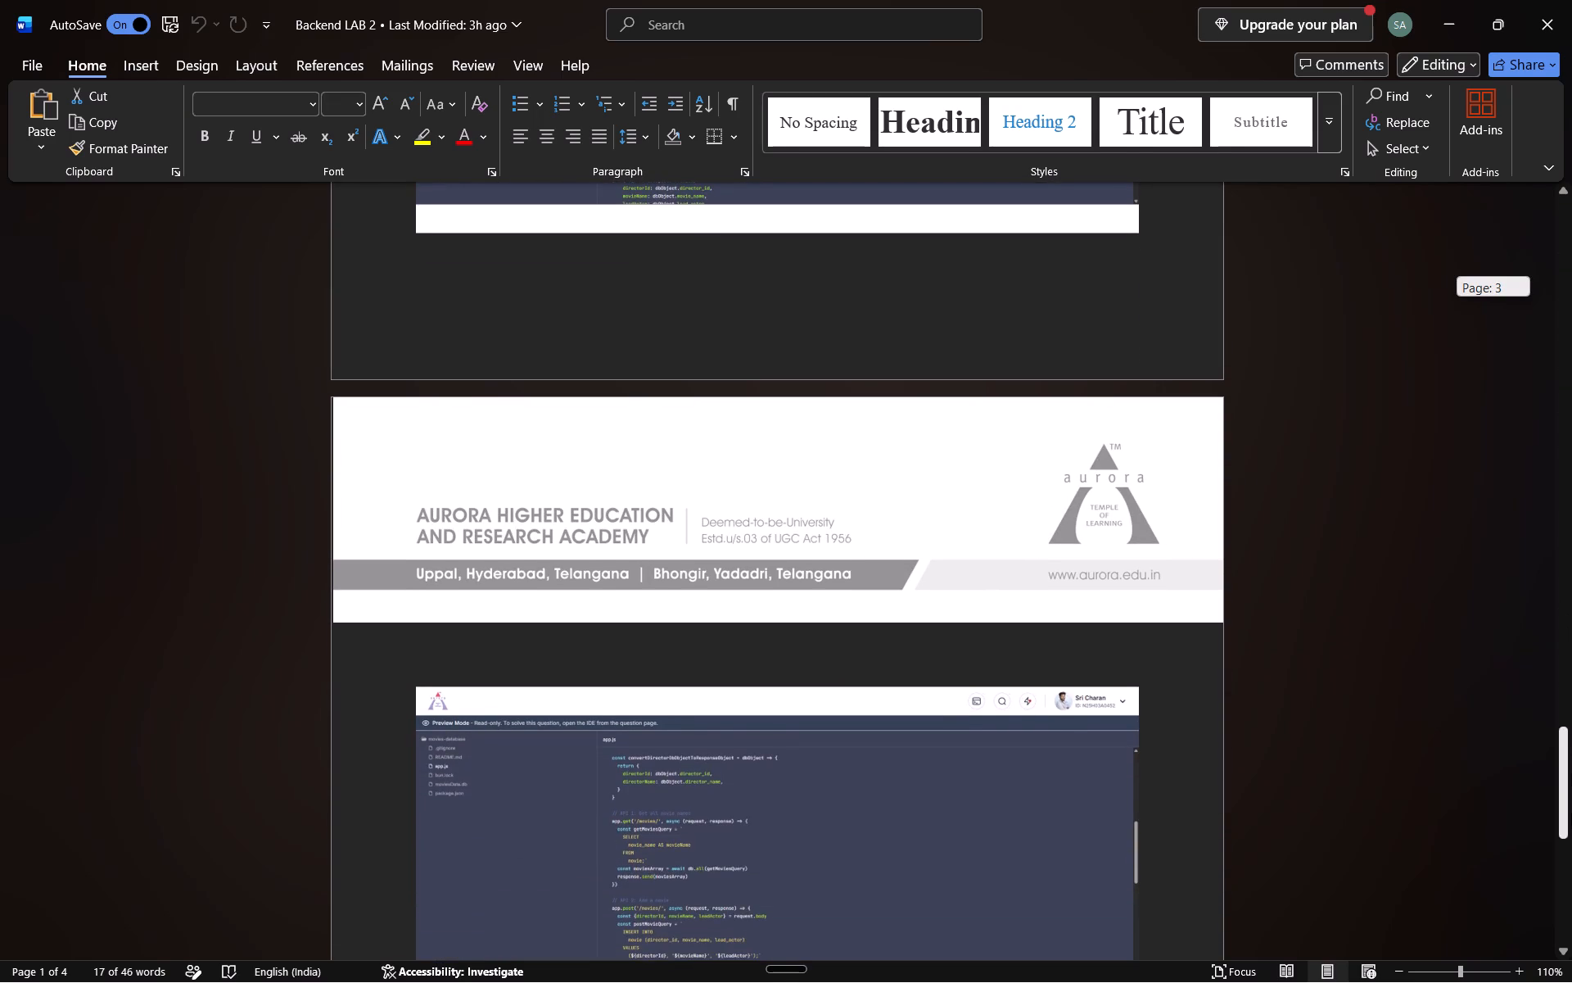
left_click_drag(1571, 813, 1557, 684)
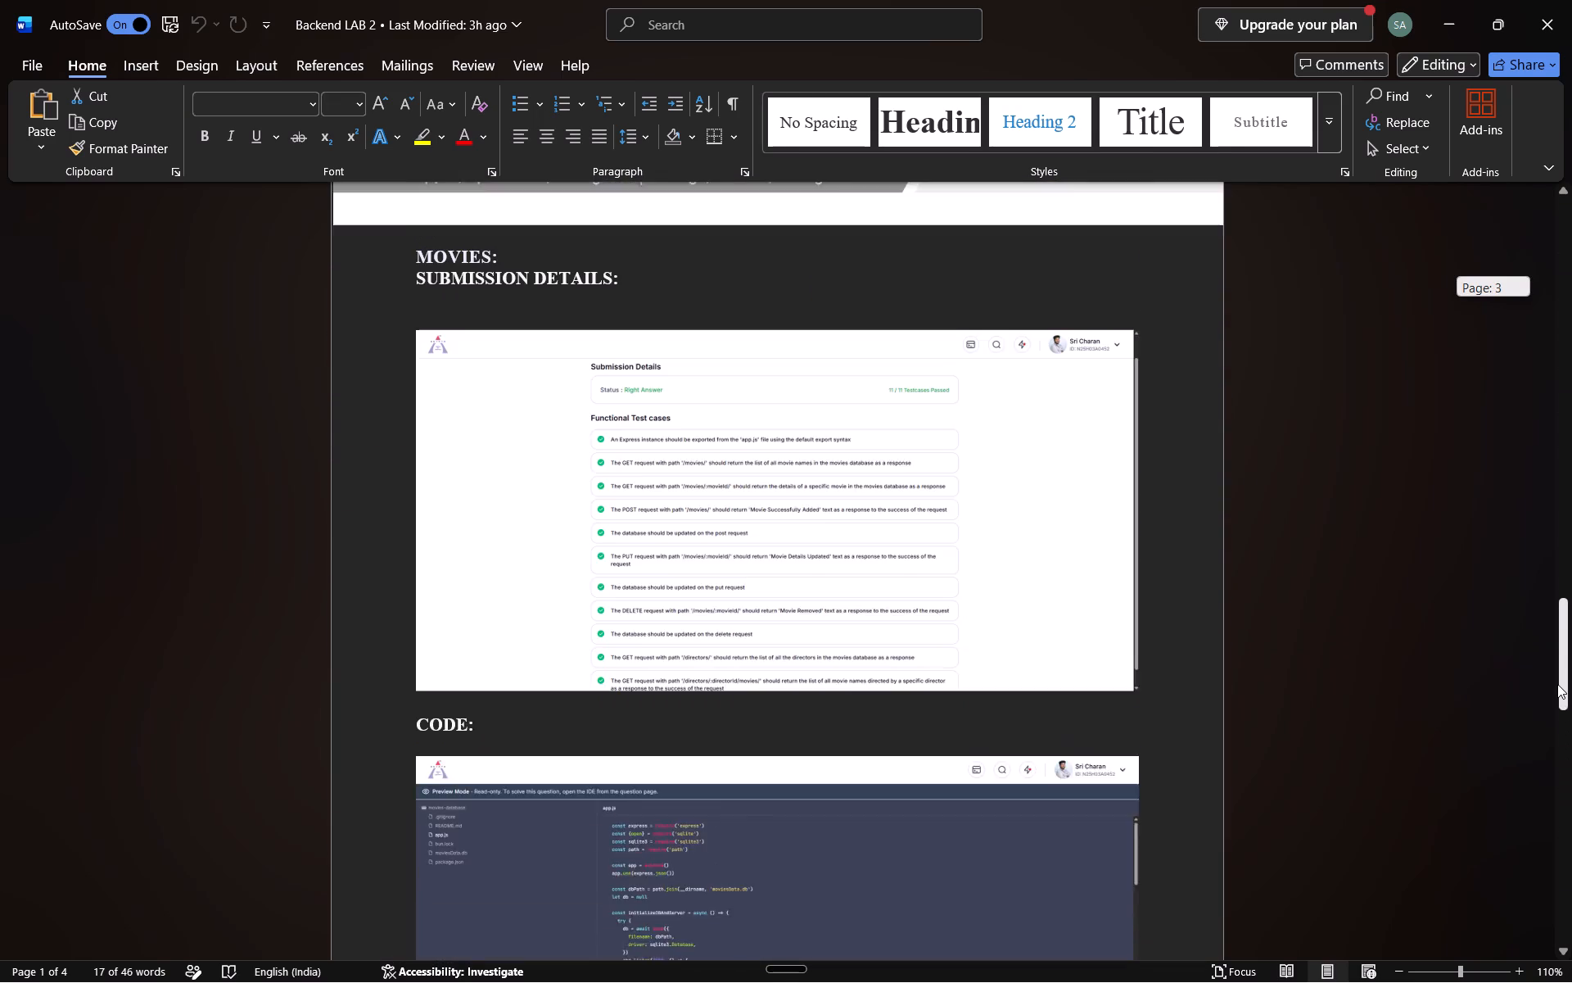
left_click_drag(1557, 684, 1556, 678)
left_click(899, 655)
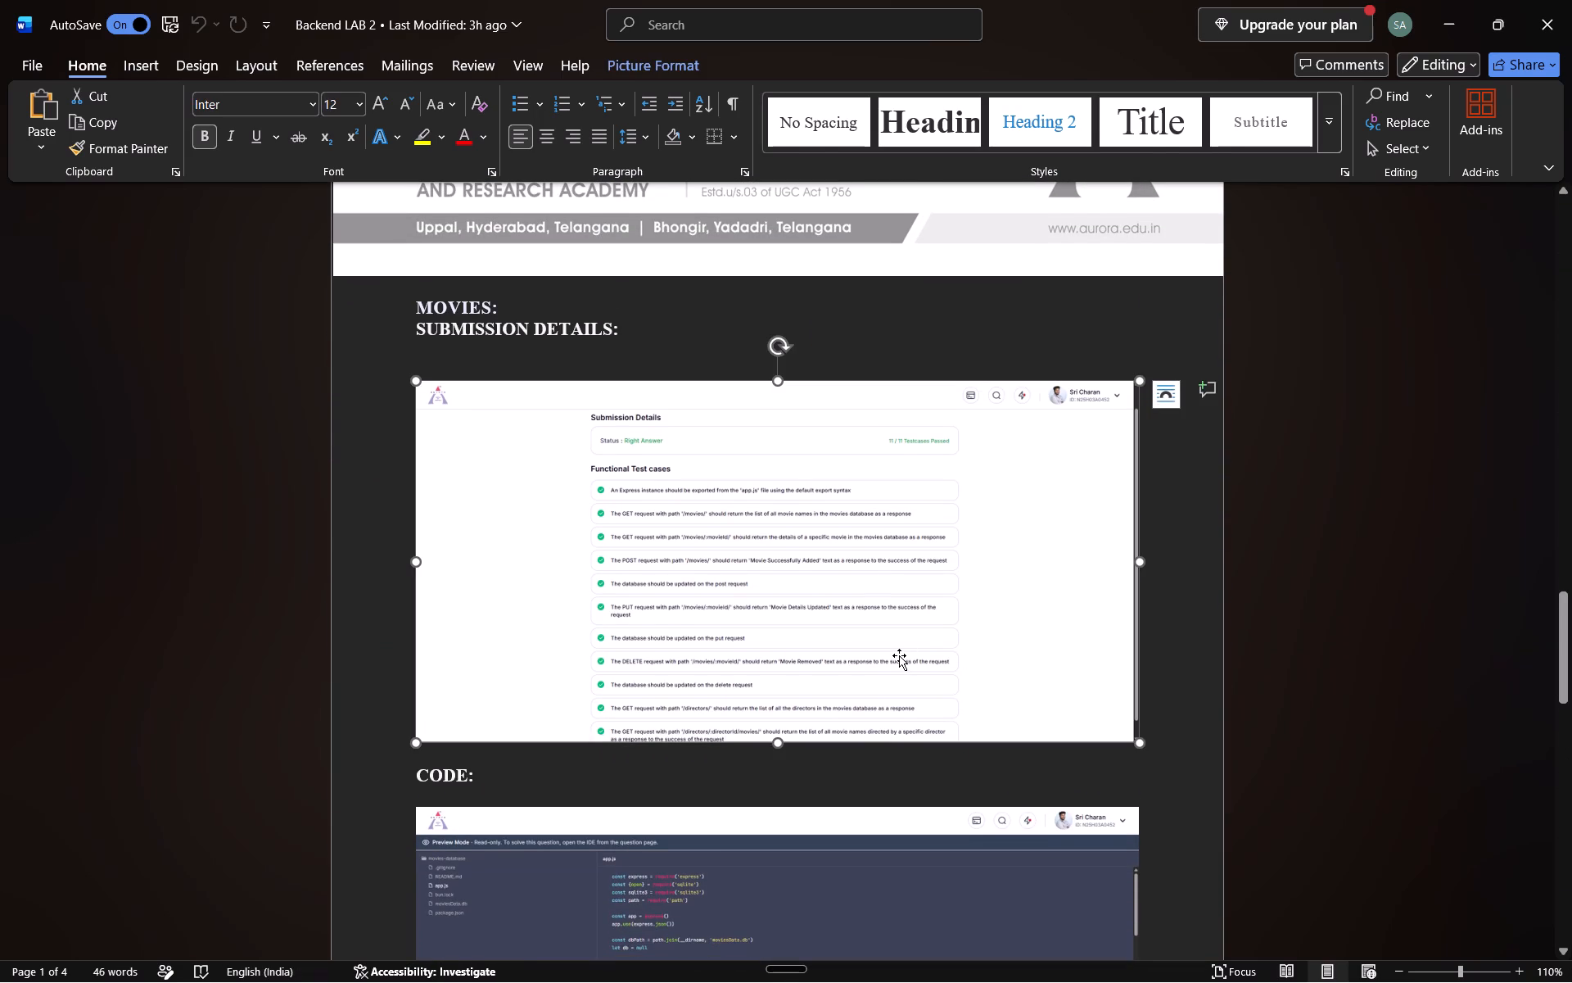
key("BackSpace")
key("ctrl+v")
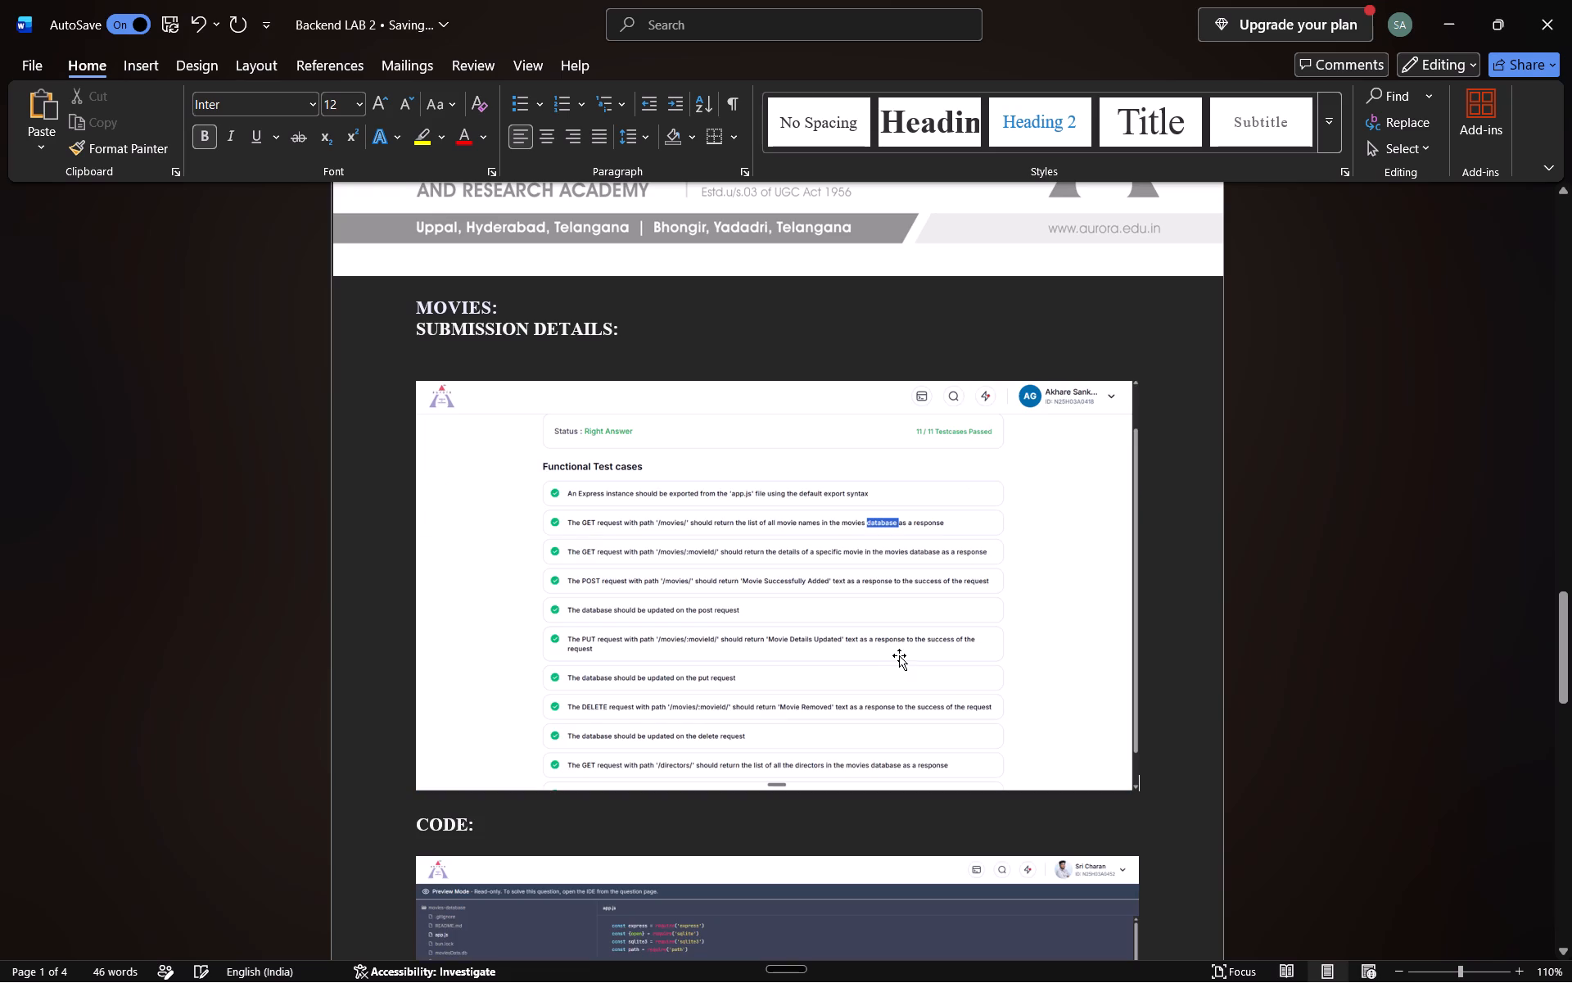
Delete the first code screenshot under the CODE heading of the MOVIES section.
left_click_drag(899, 655, 928, 703)
scroll(928, 703, "down", 1)
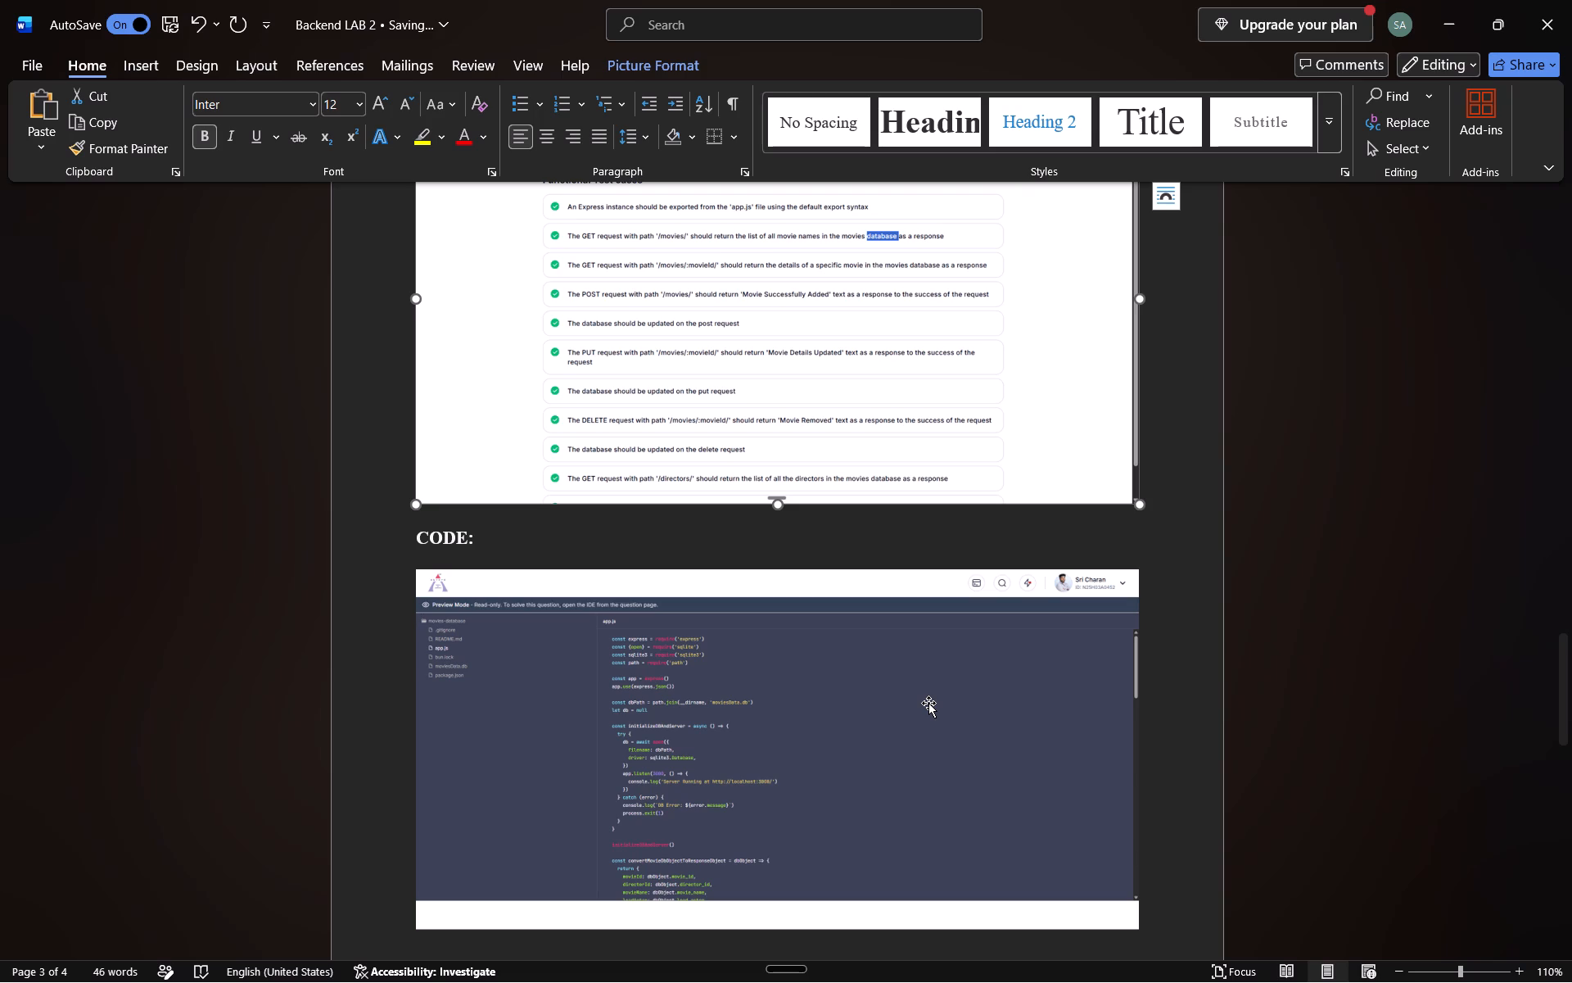
left_click(923, 706)
key("BackSpace")
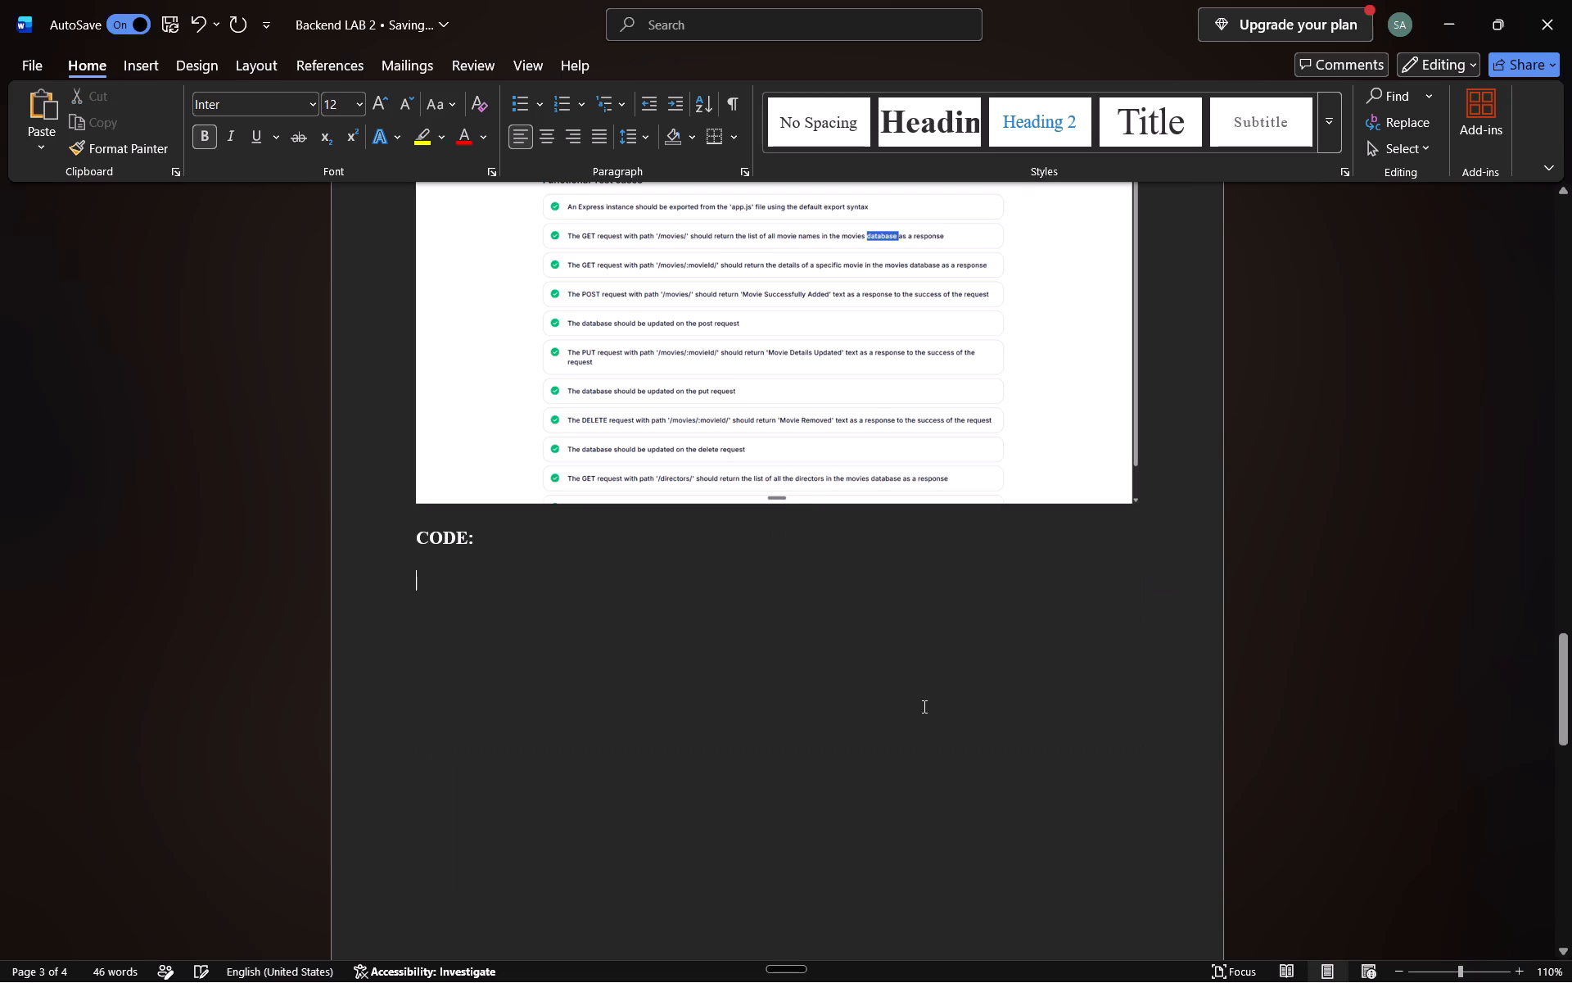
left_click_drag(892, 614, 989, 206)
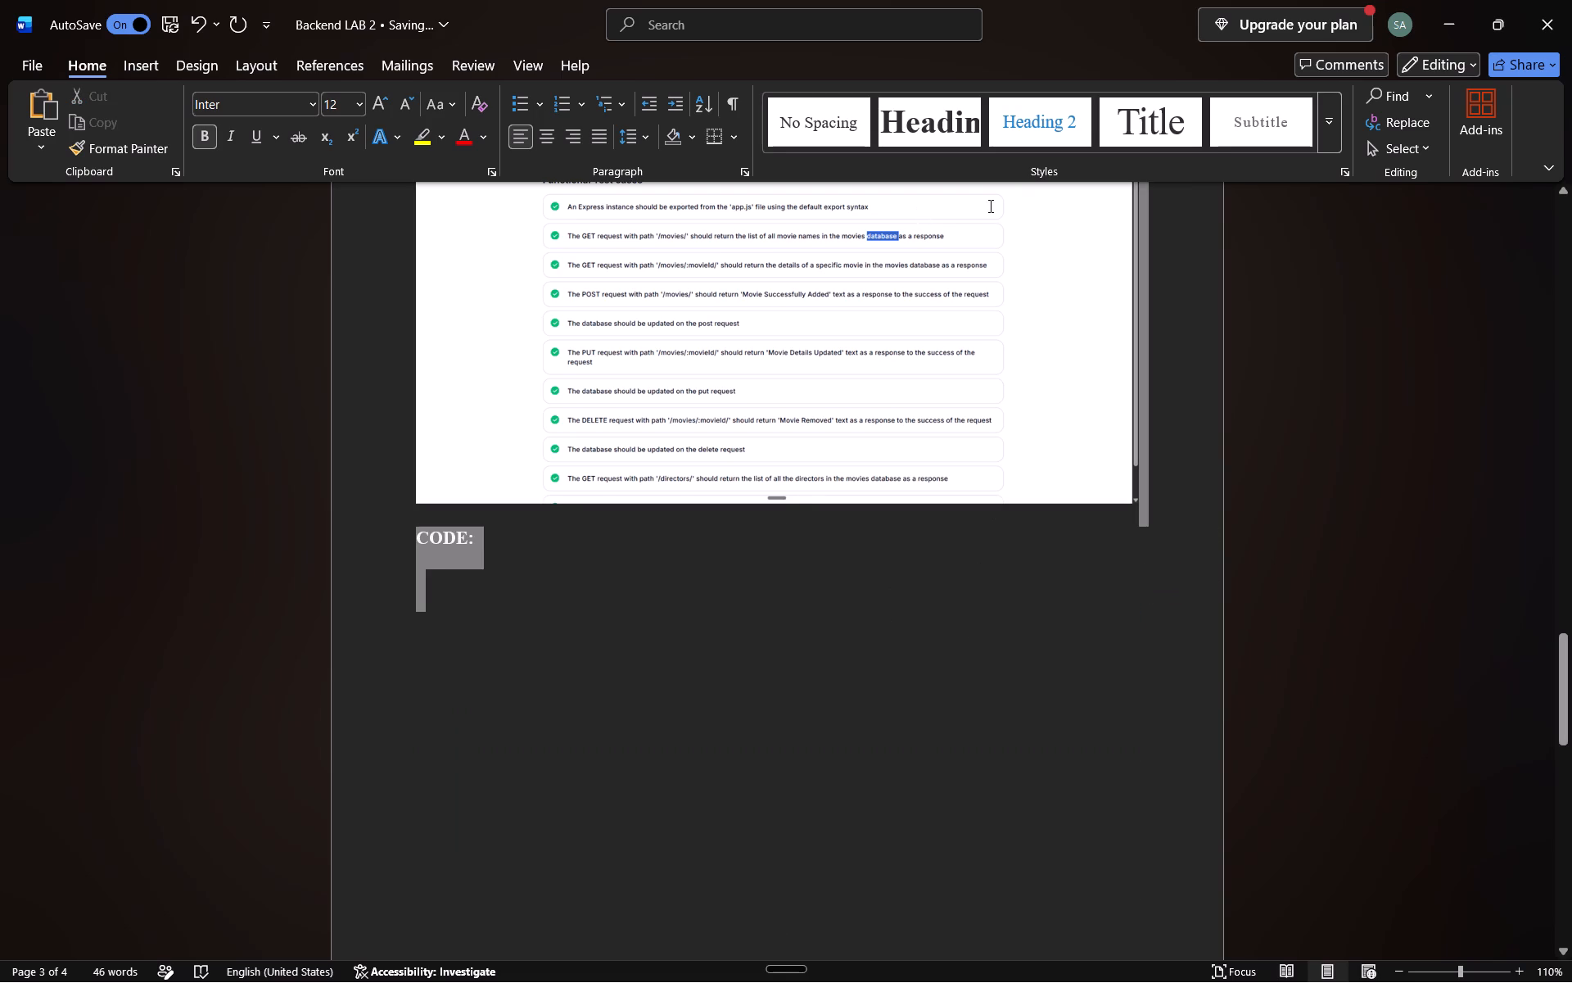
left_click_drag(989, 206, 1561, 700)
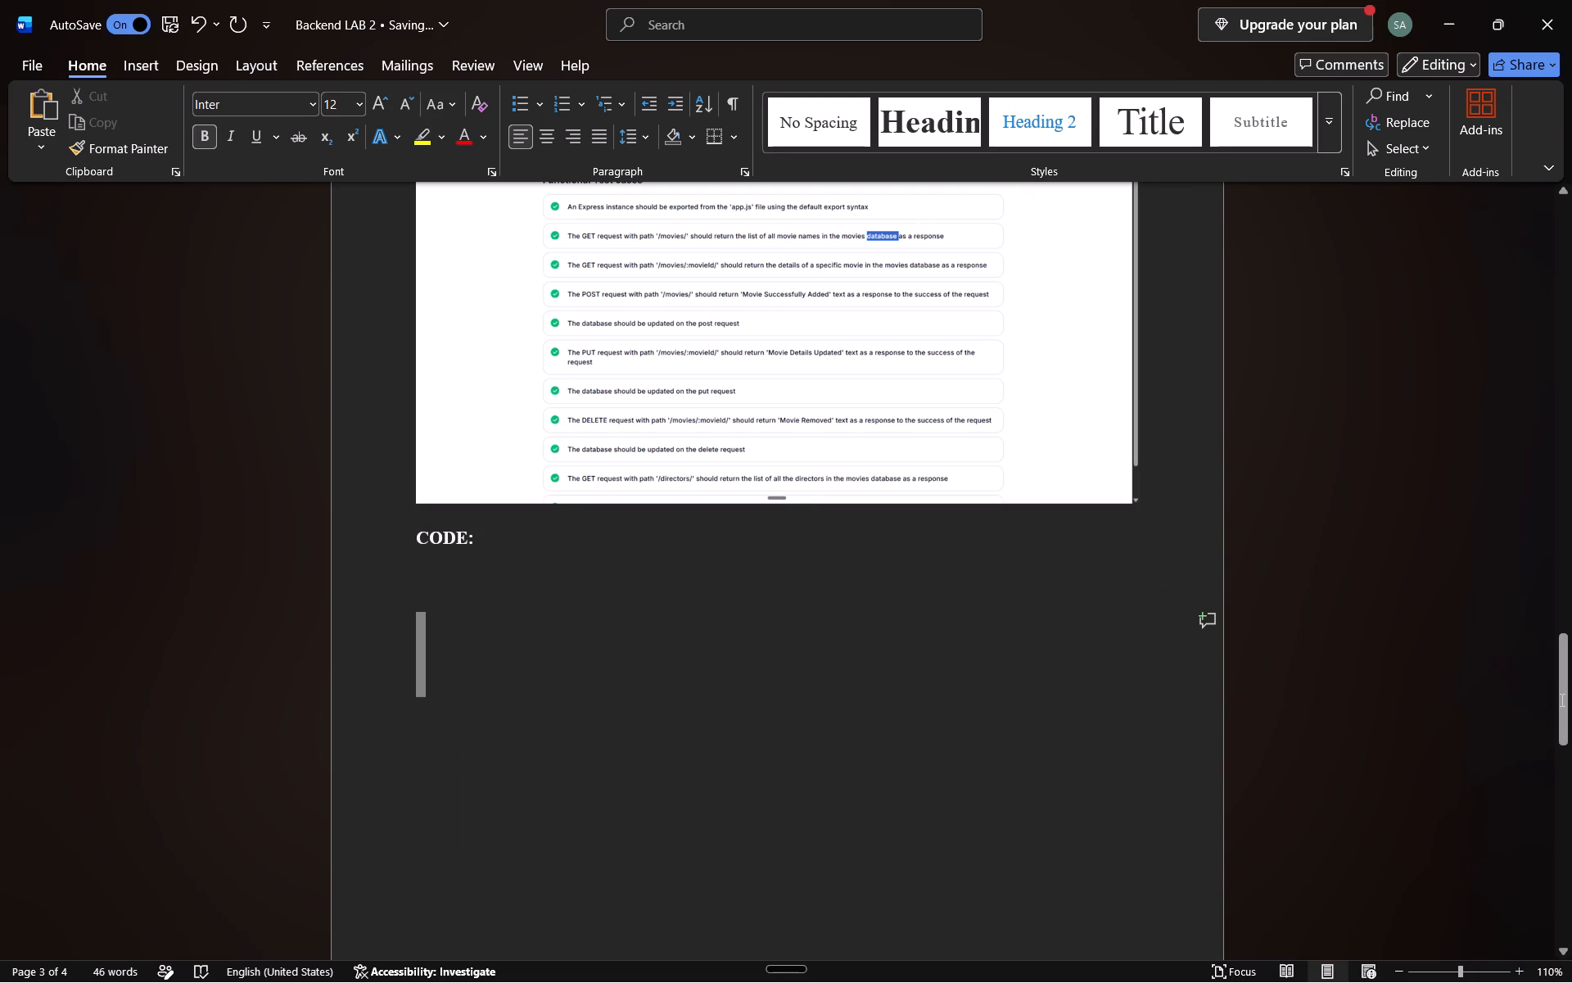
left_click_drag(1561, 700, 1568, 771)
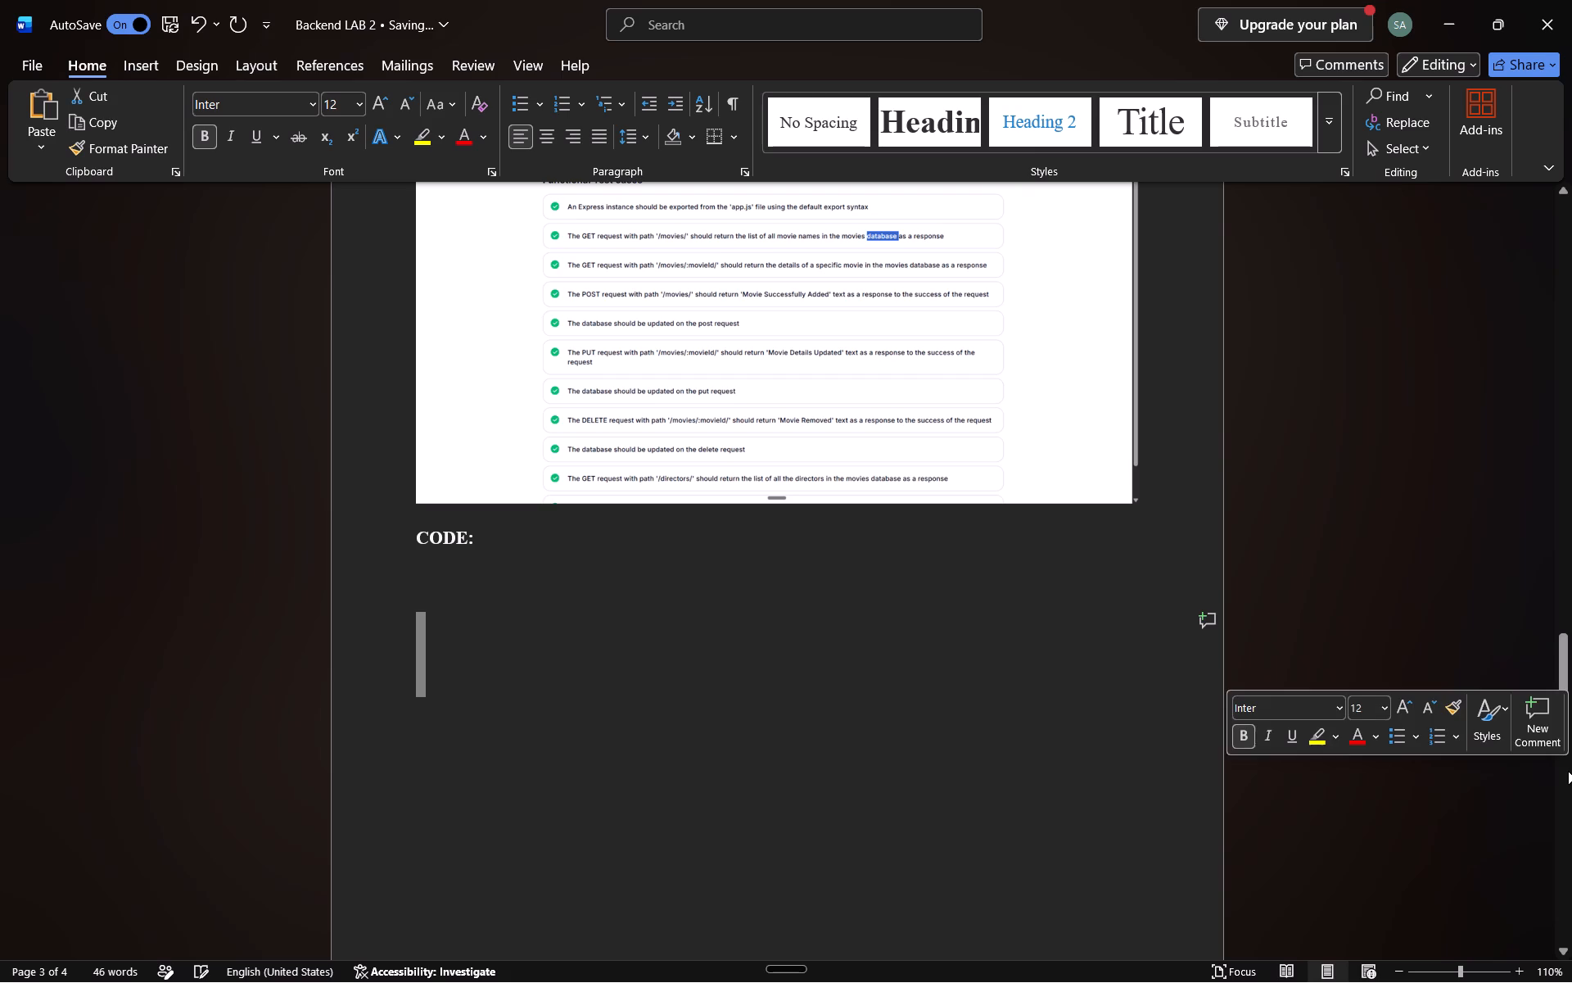
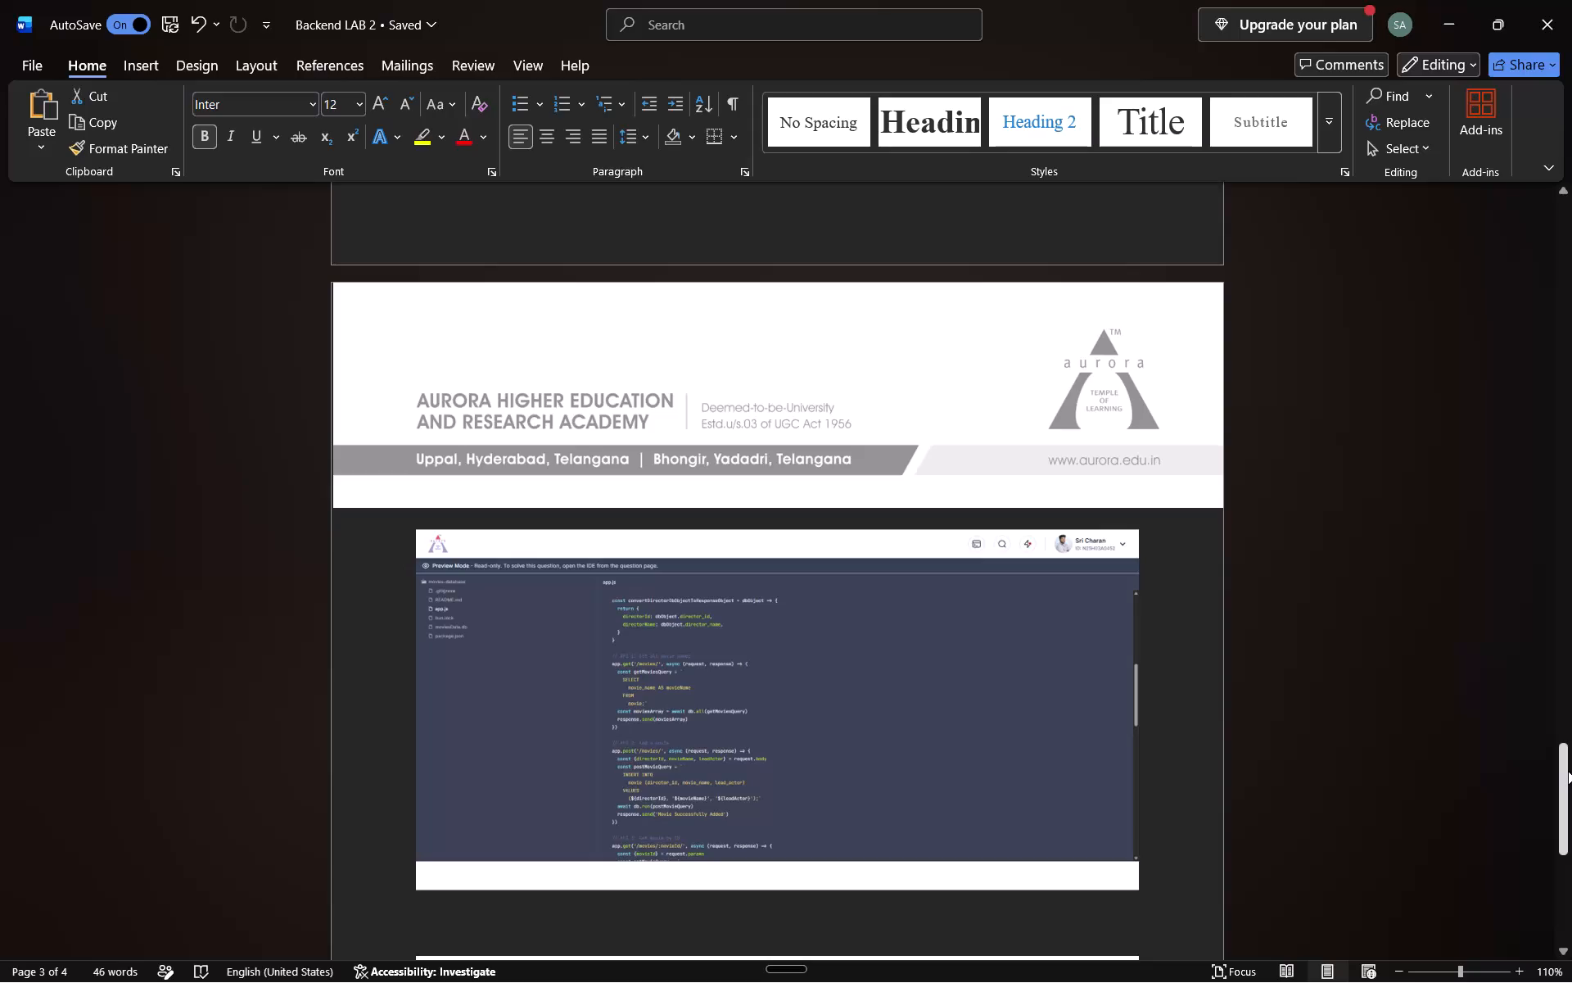
Delete the two remaining code screenshots under the CODE heading of the MOVIES section.
left_click(849, 745)
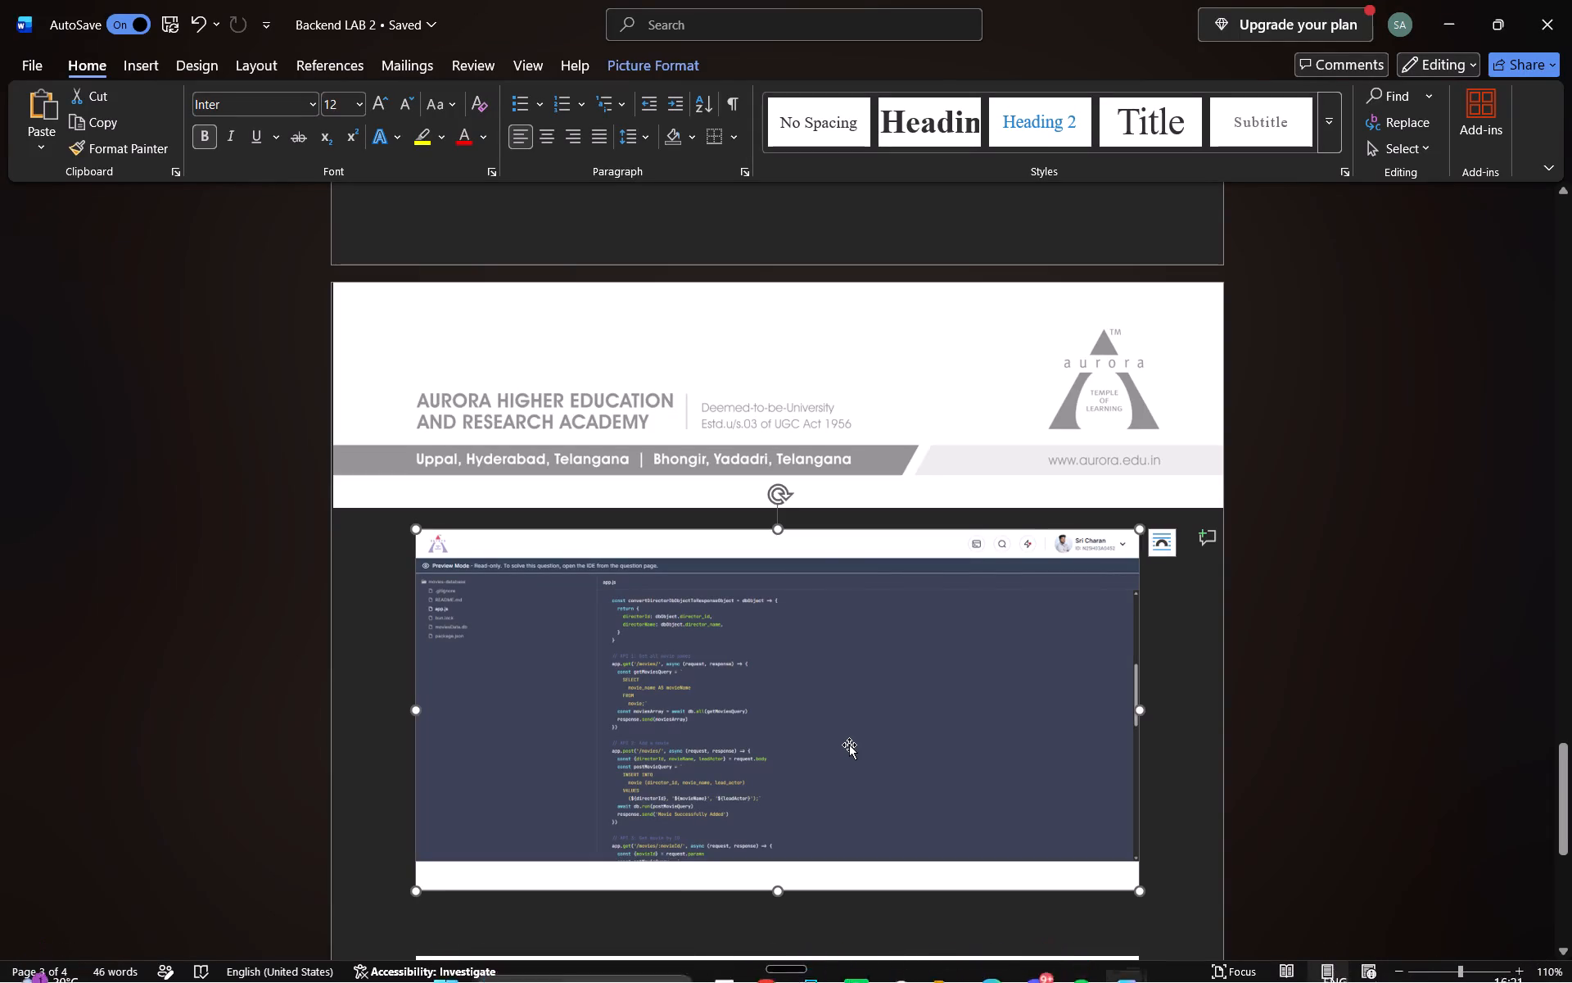
key("BackSpace")
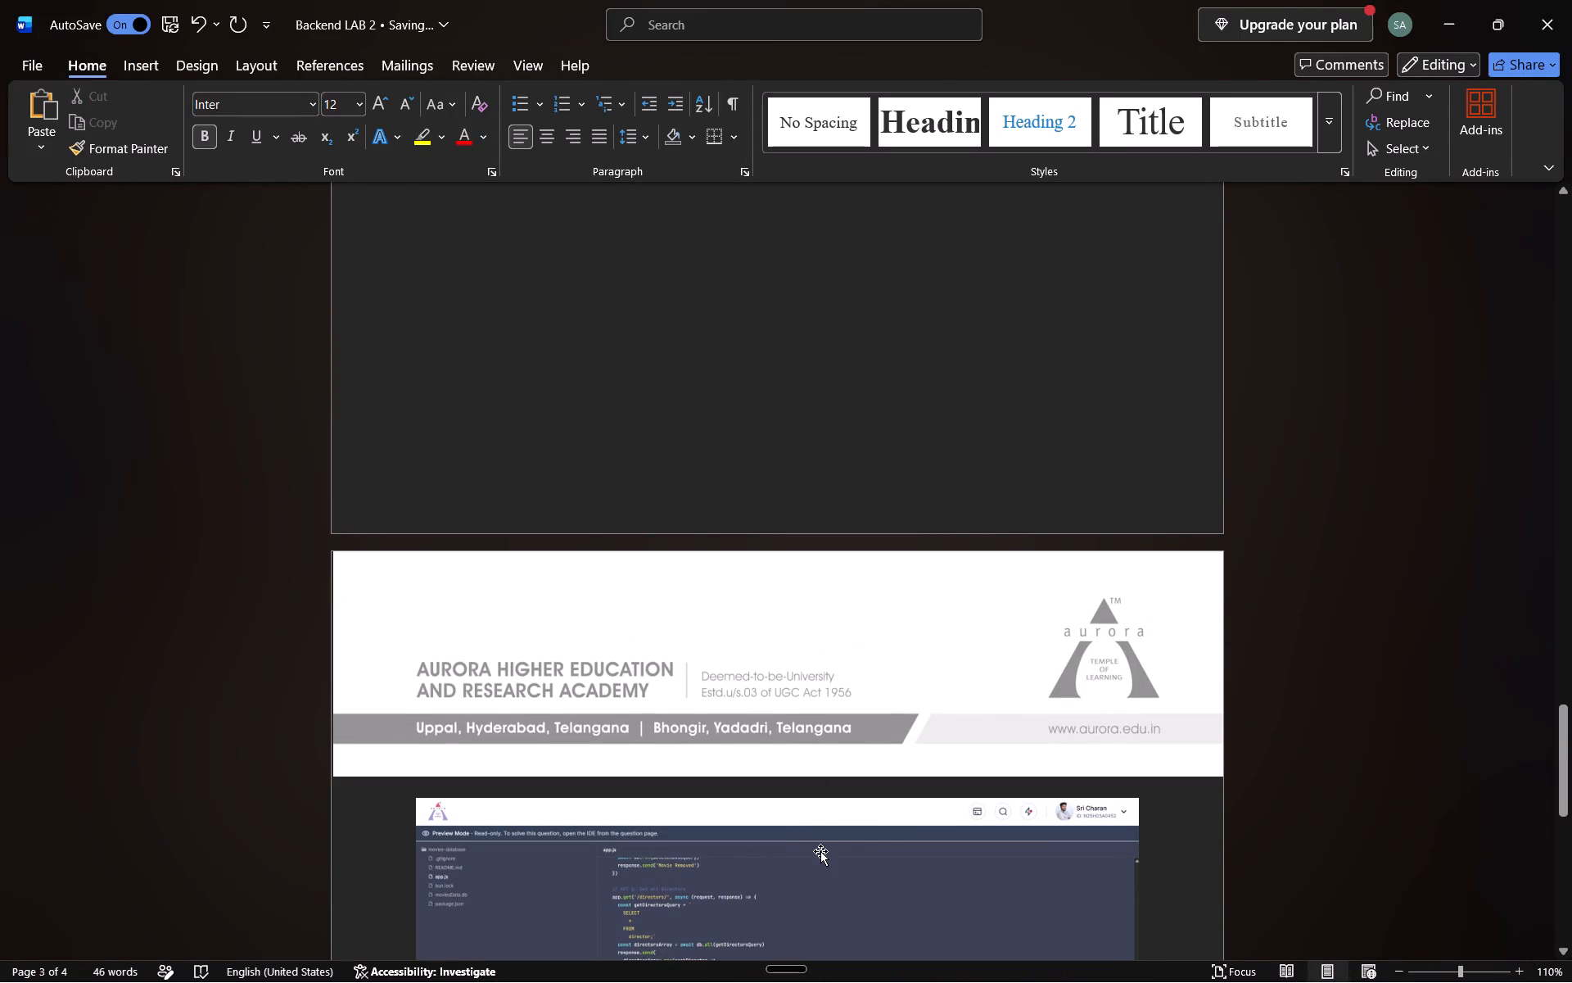
left_click(820, 854)
key("BackSpace")
scroll(820, 854, "down", 7)
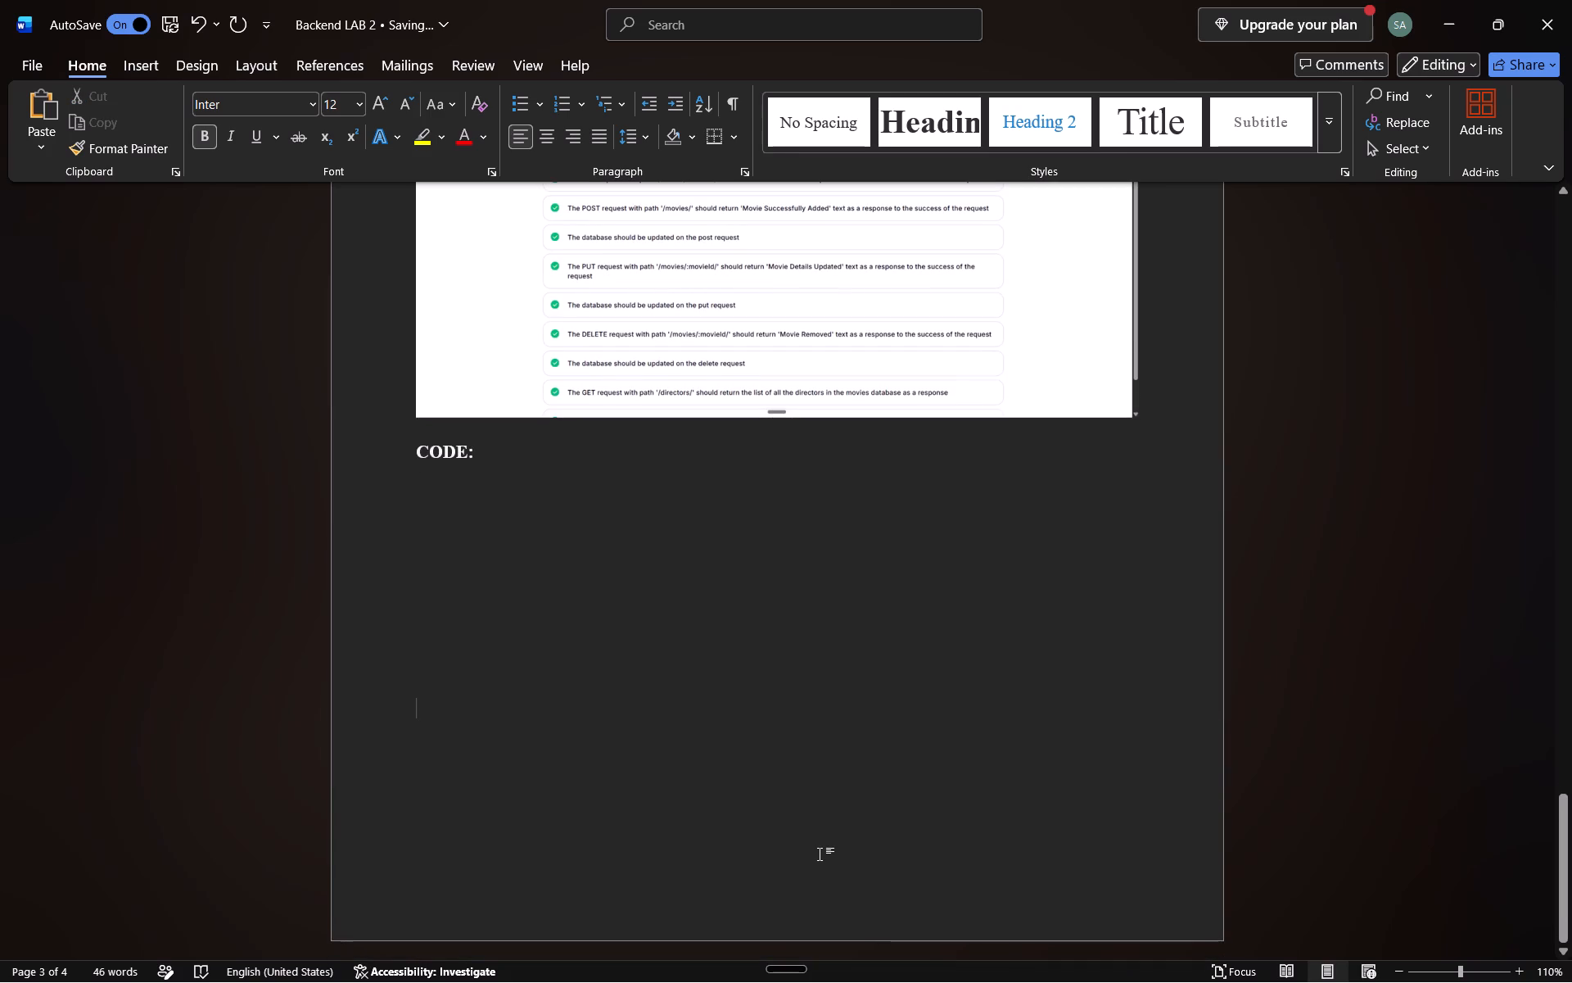
scroll(820, 854, "down", 1)
scroll(820, 854, "up", 4)
scroll(820, 854, "down", 9)
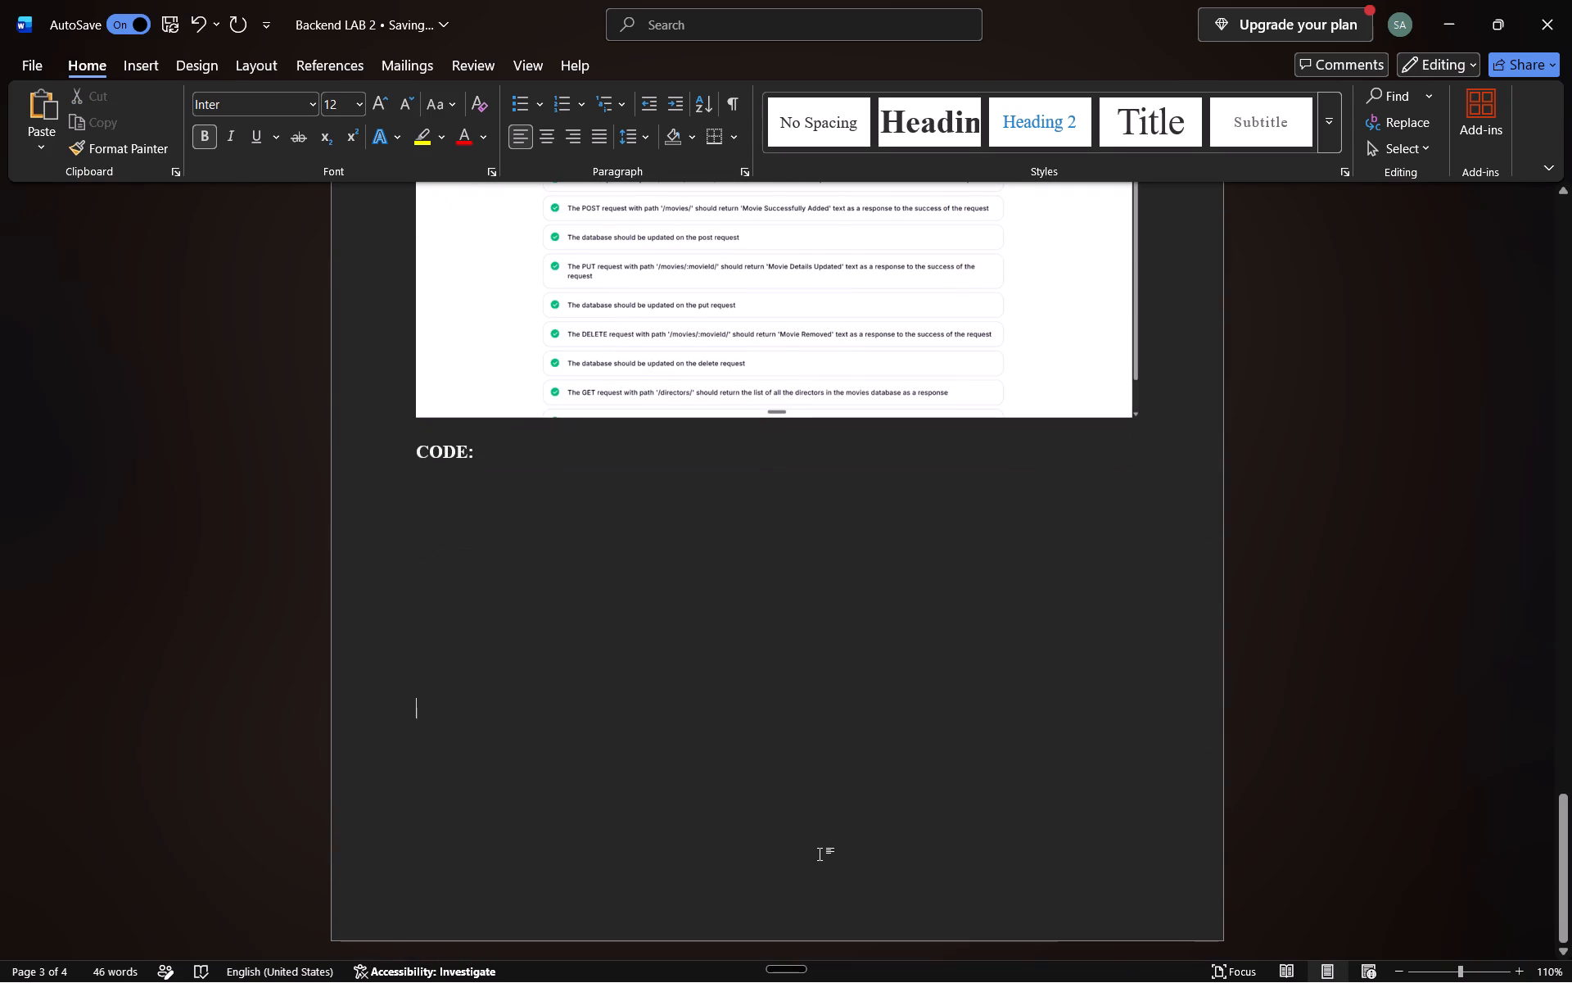
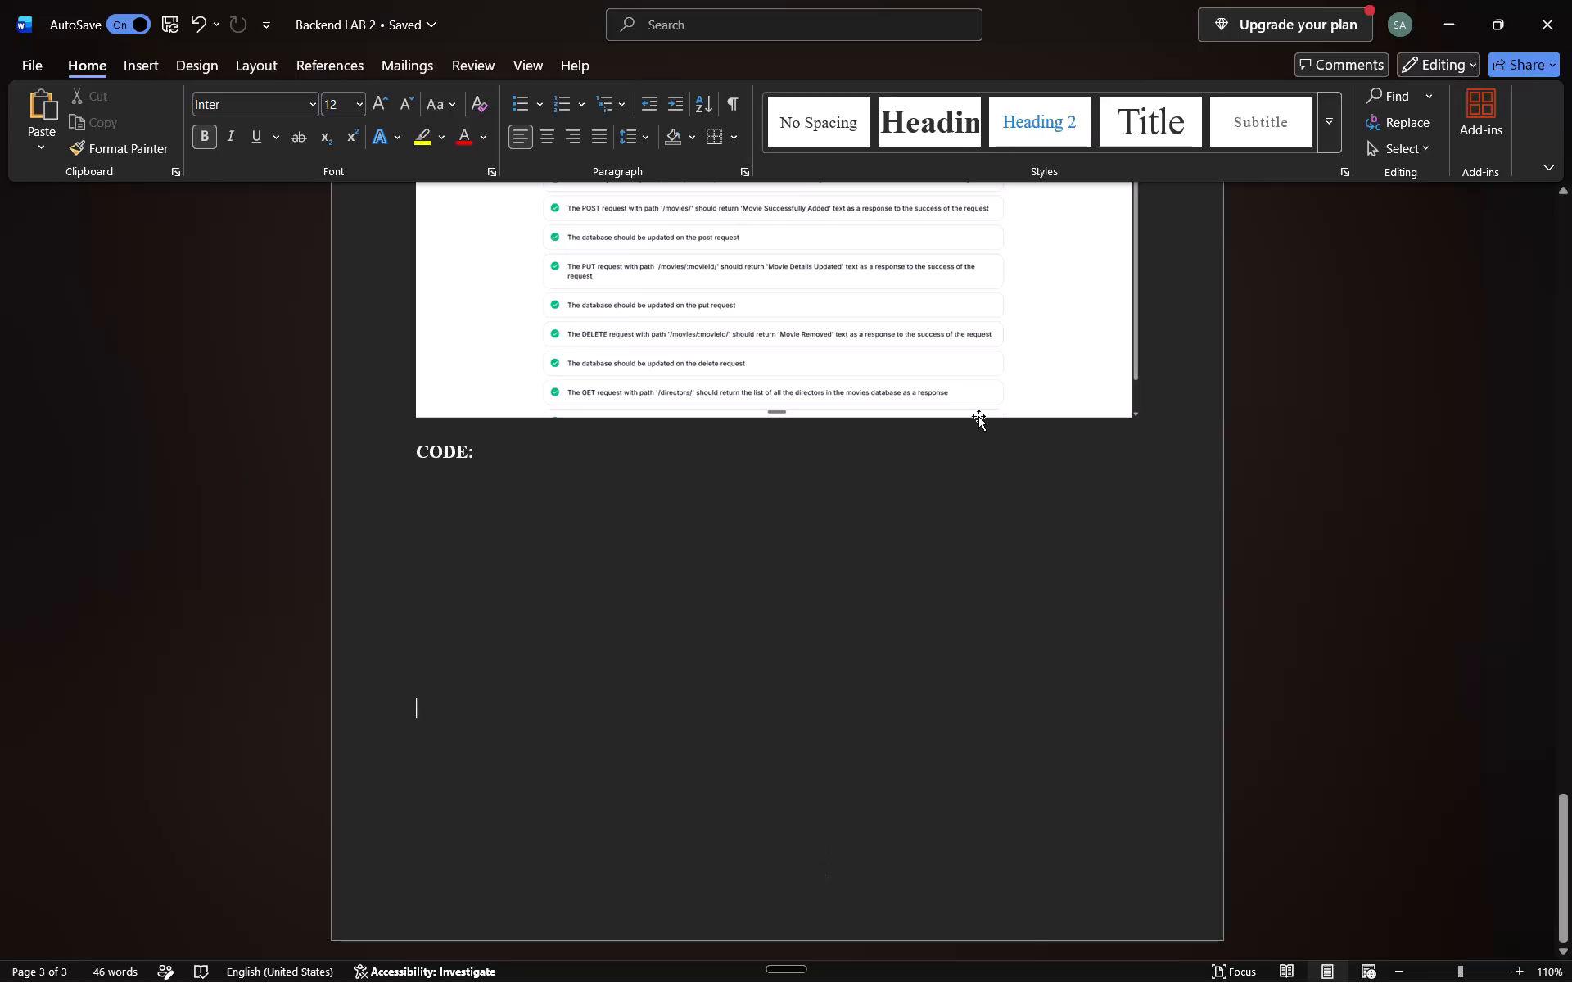
Delete the submission details screenshot in the CRICKET TEAM section of the report.
scroll(978, 416, "up", 8)
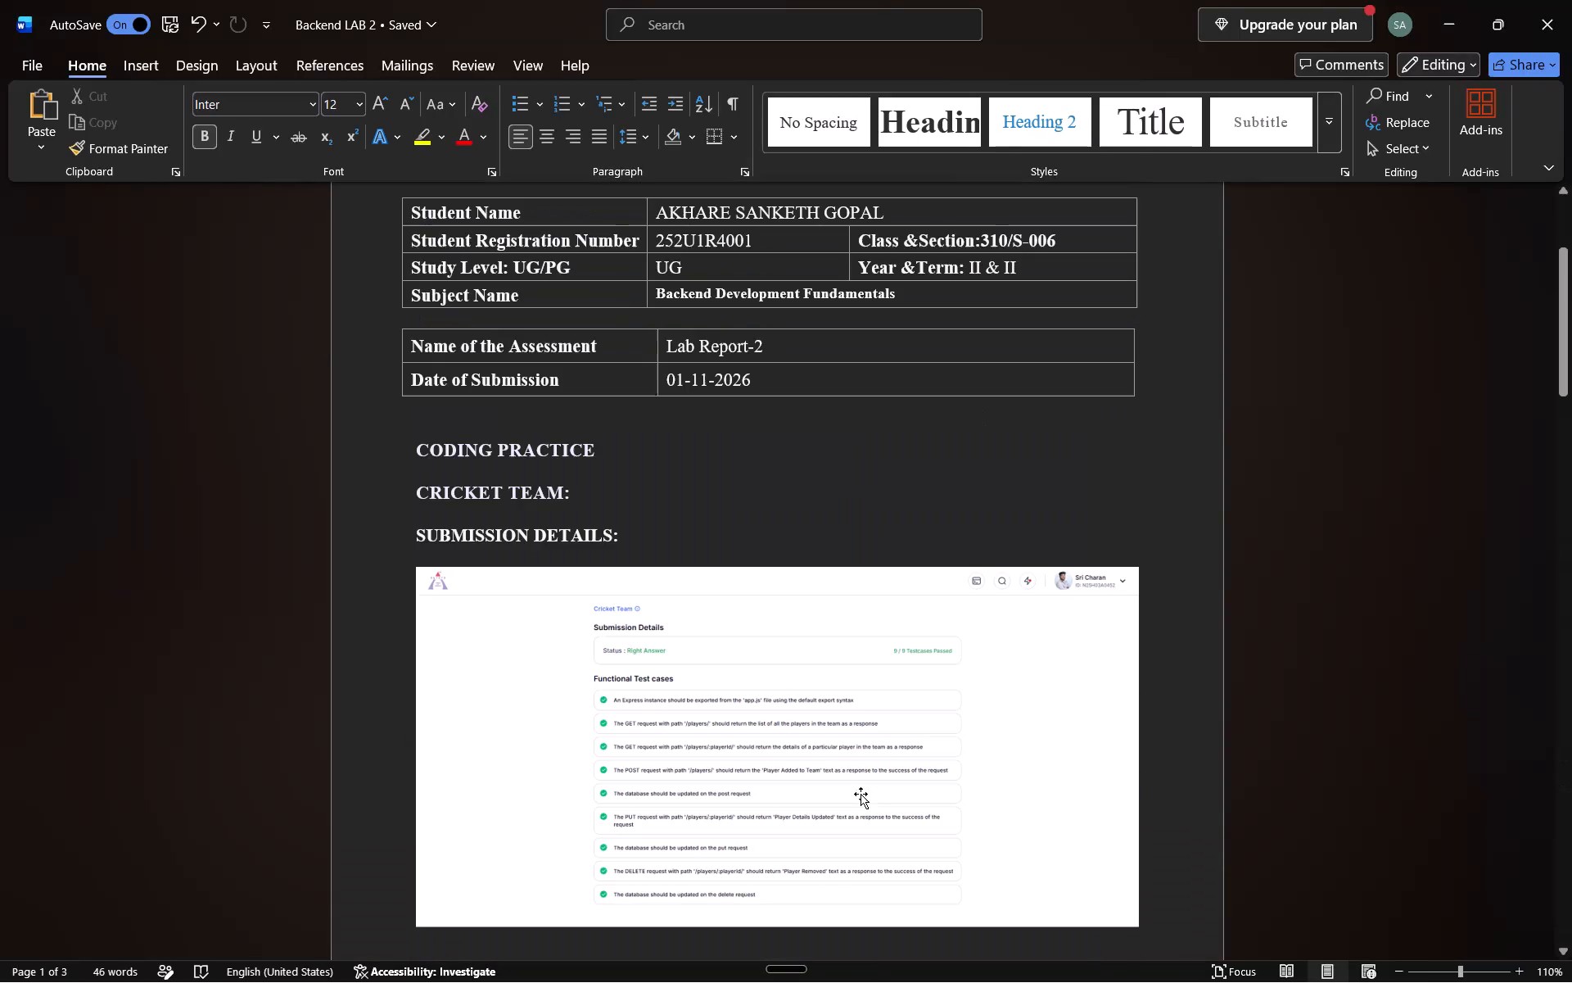
scroll(914, 577, "down", 1)
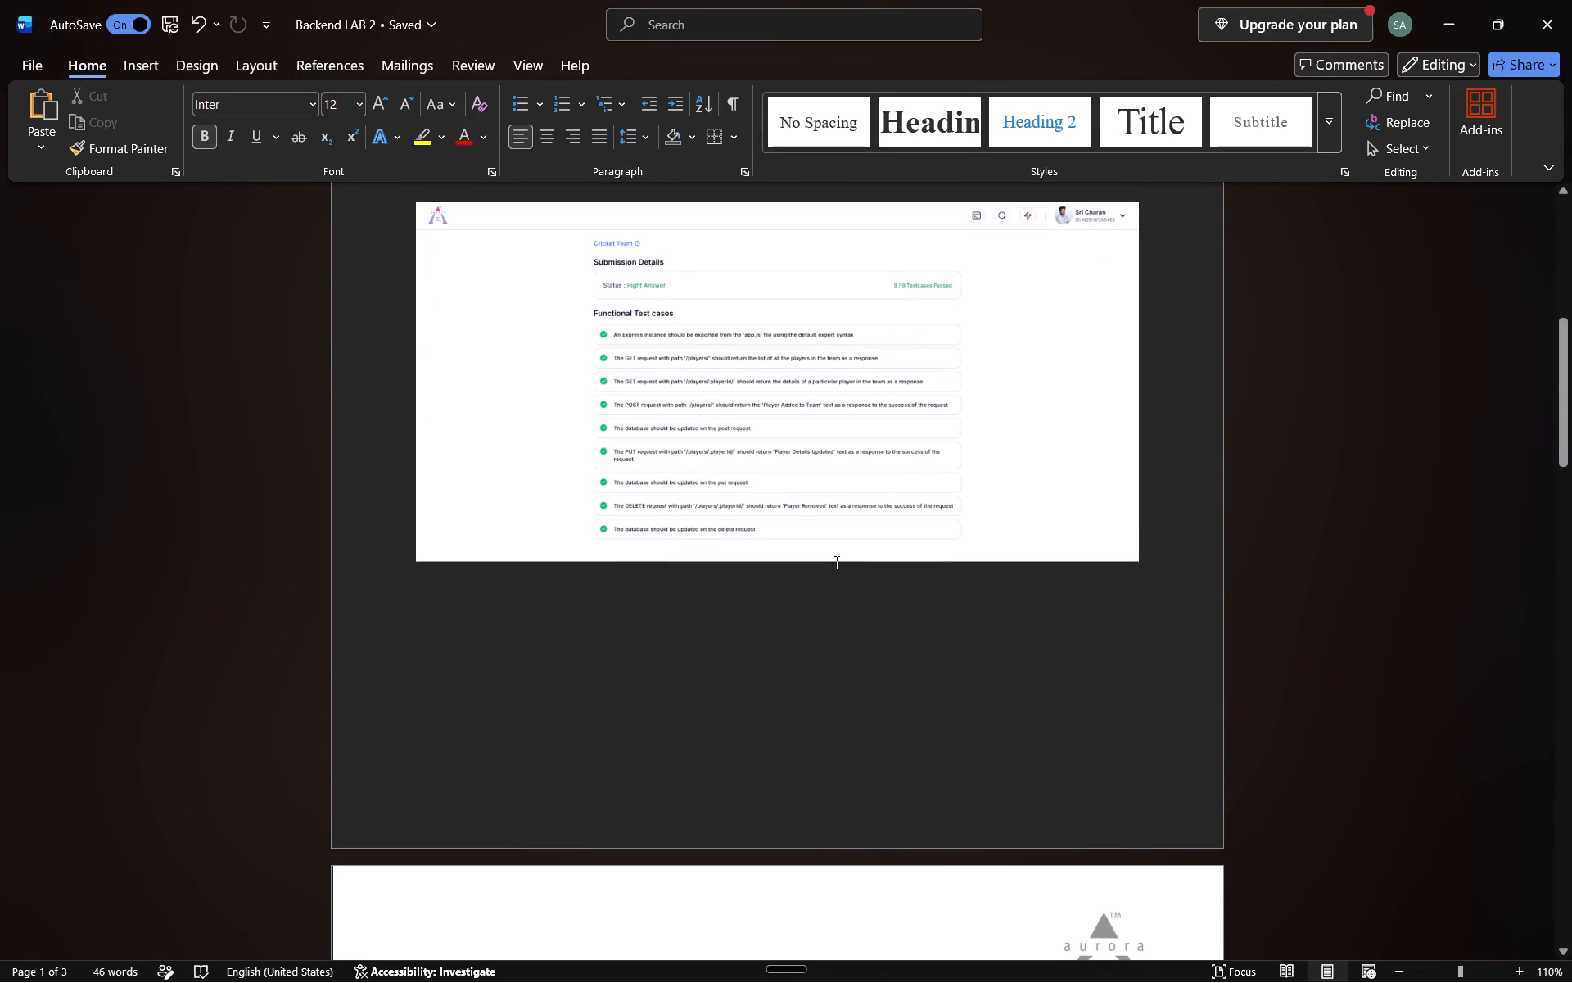
left_click(842, 543)
key("BackSpace")
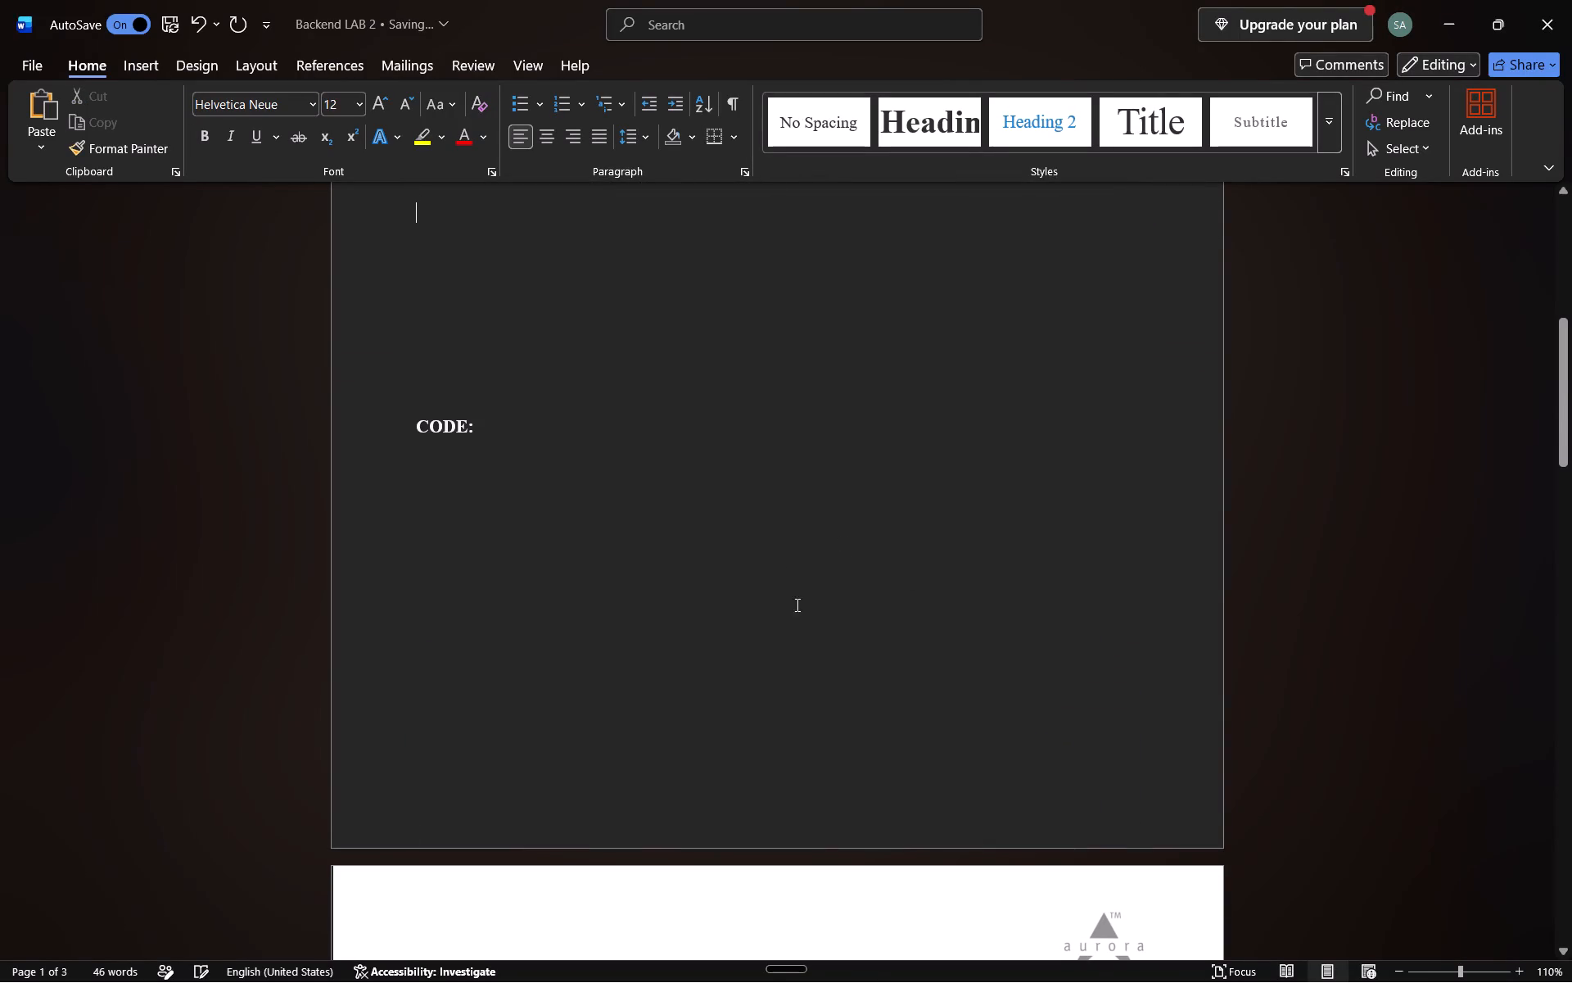
Delete the two code screenshots under the CODE heading of the CRICKET TEAM section.
scroll(777, 612, "down", 3)
left_click(735, 723)
key("BackSpace")
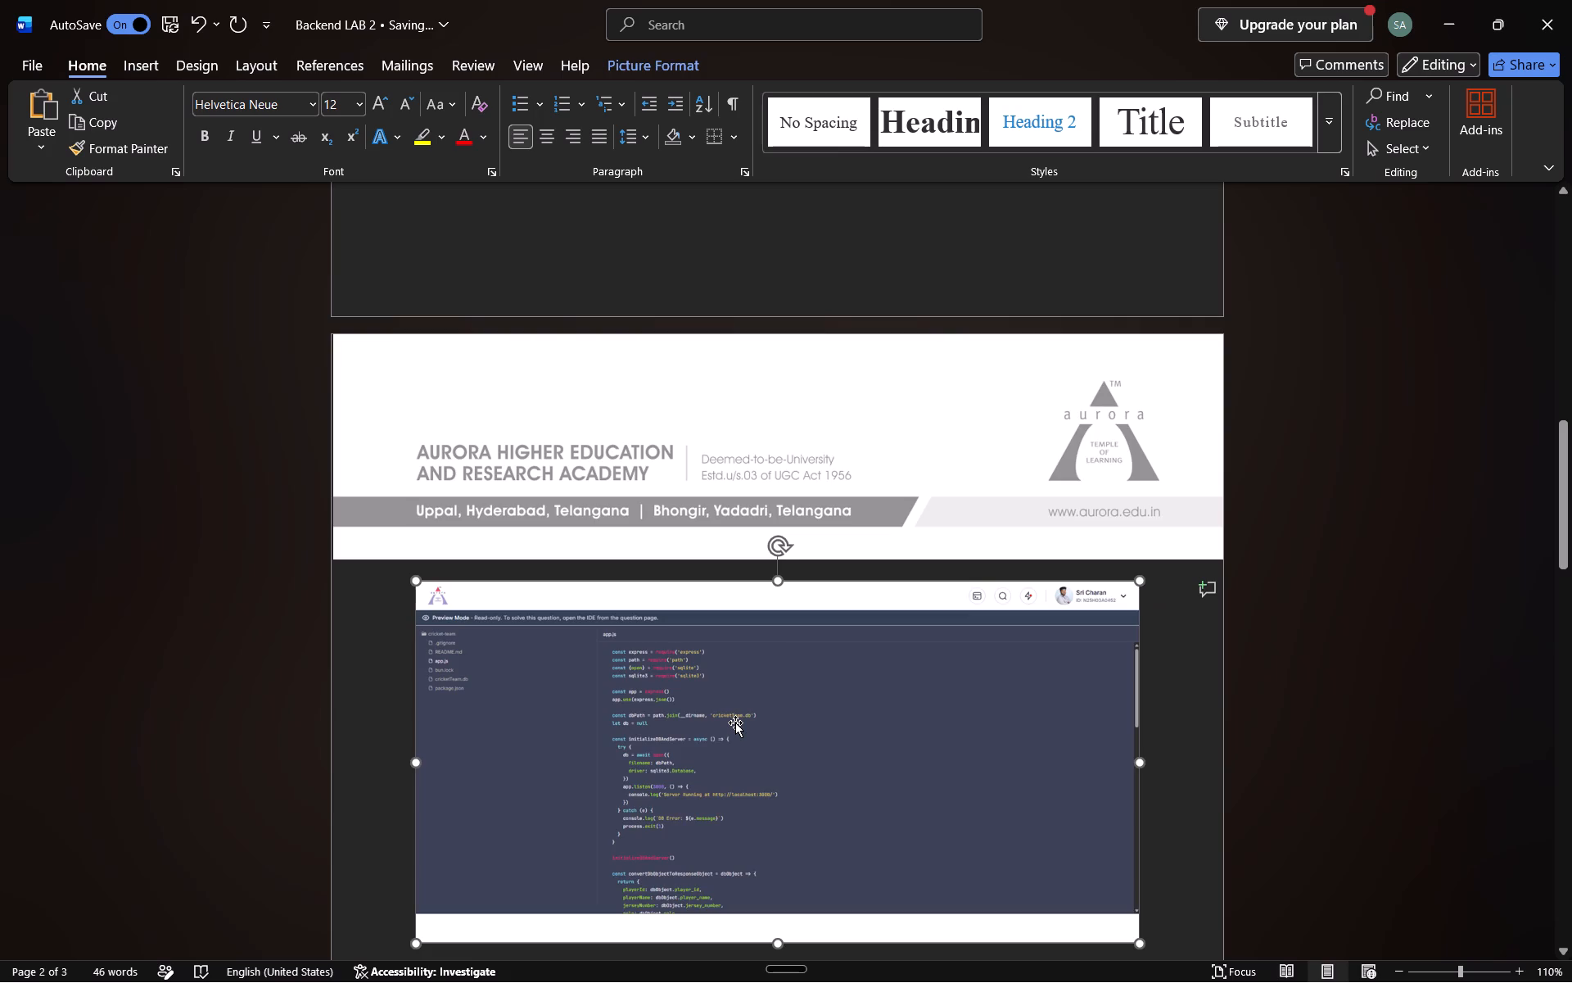
left_click(699, 883)
key("BackSpace")
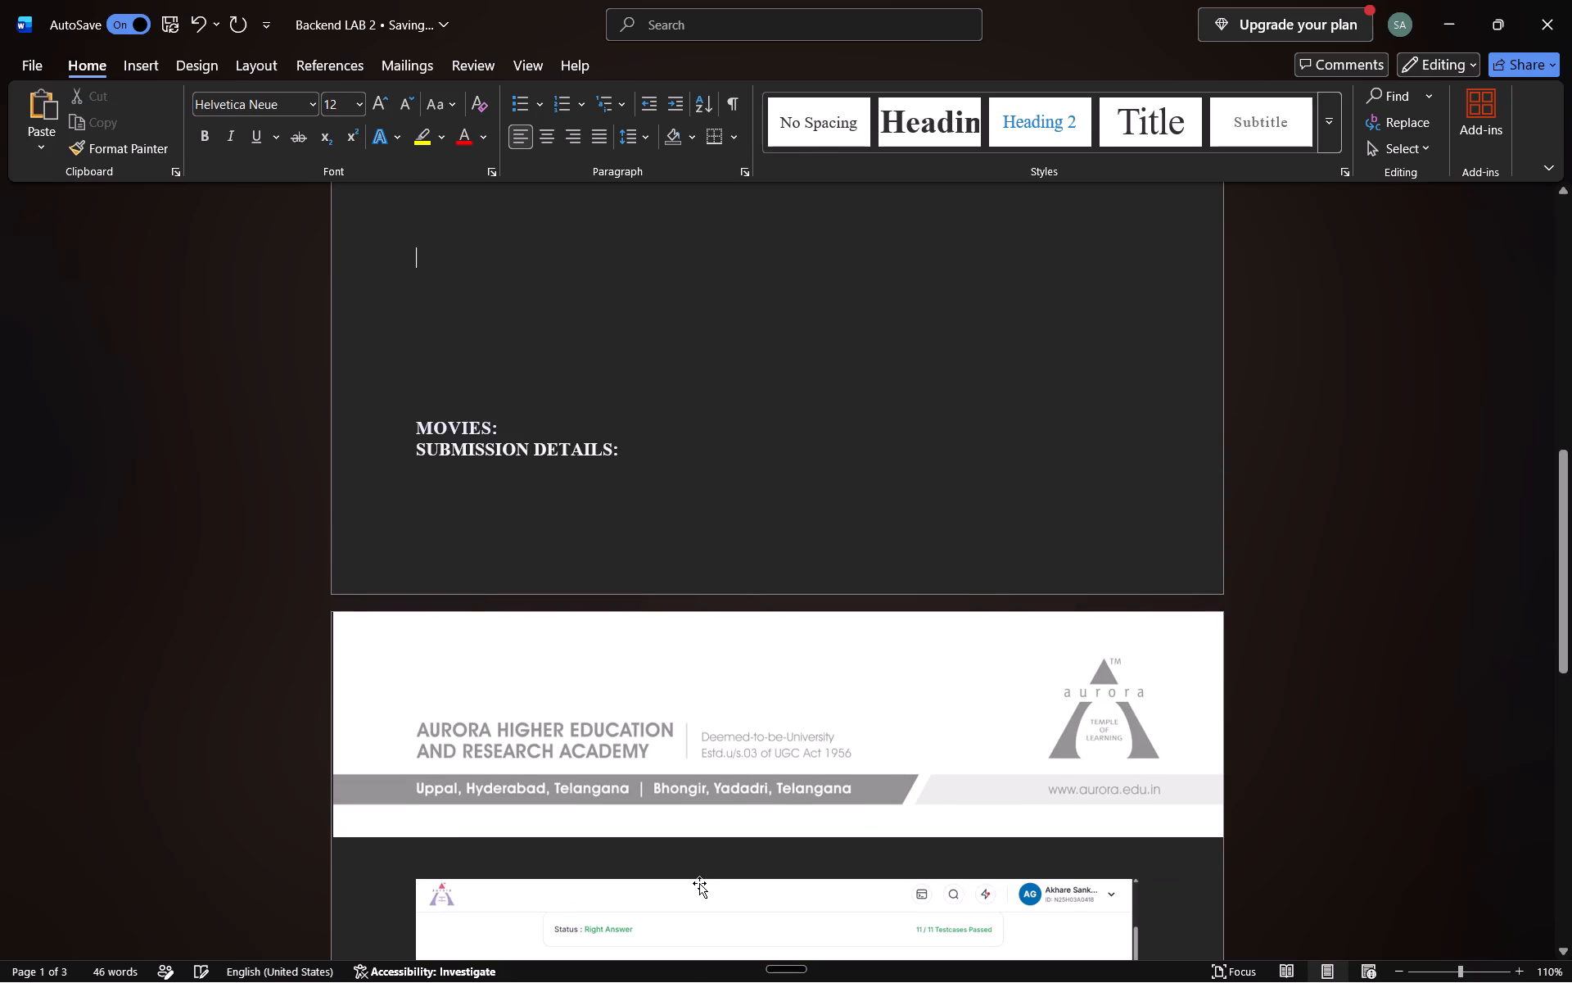
Switch to Chrome, close the Movies submission details page, and open the code preview of the Movies coding practice question.
scroll(699, 883, "down", 4)
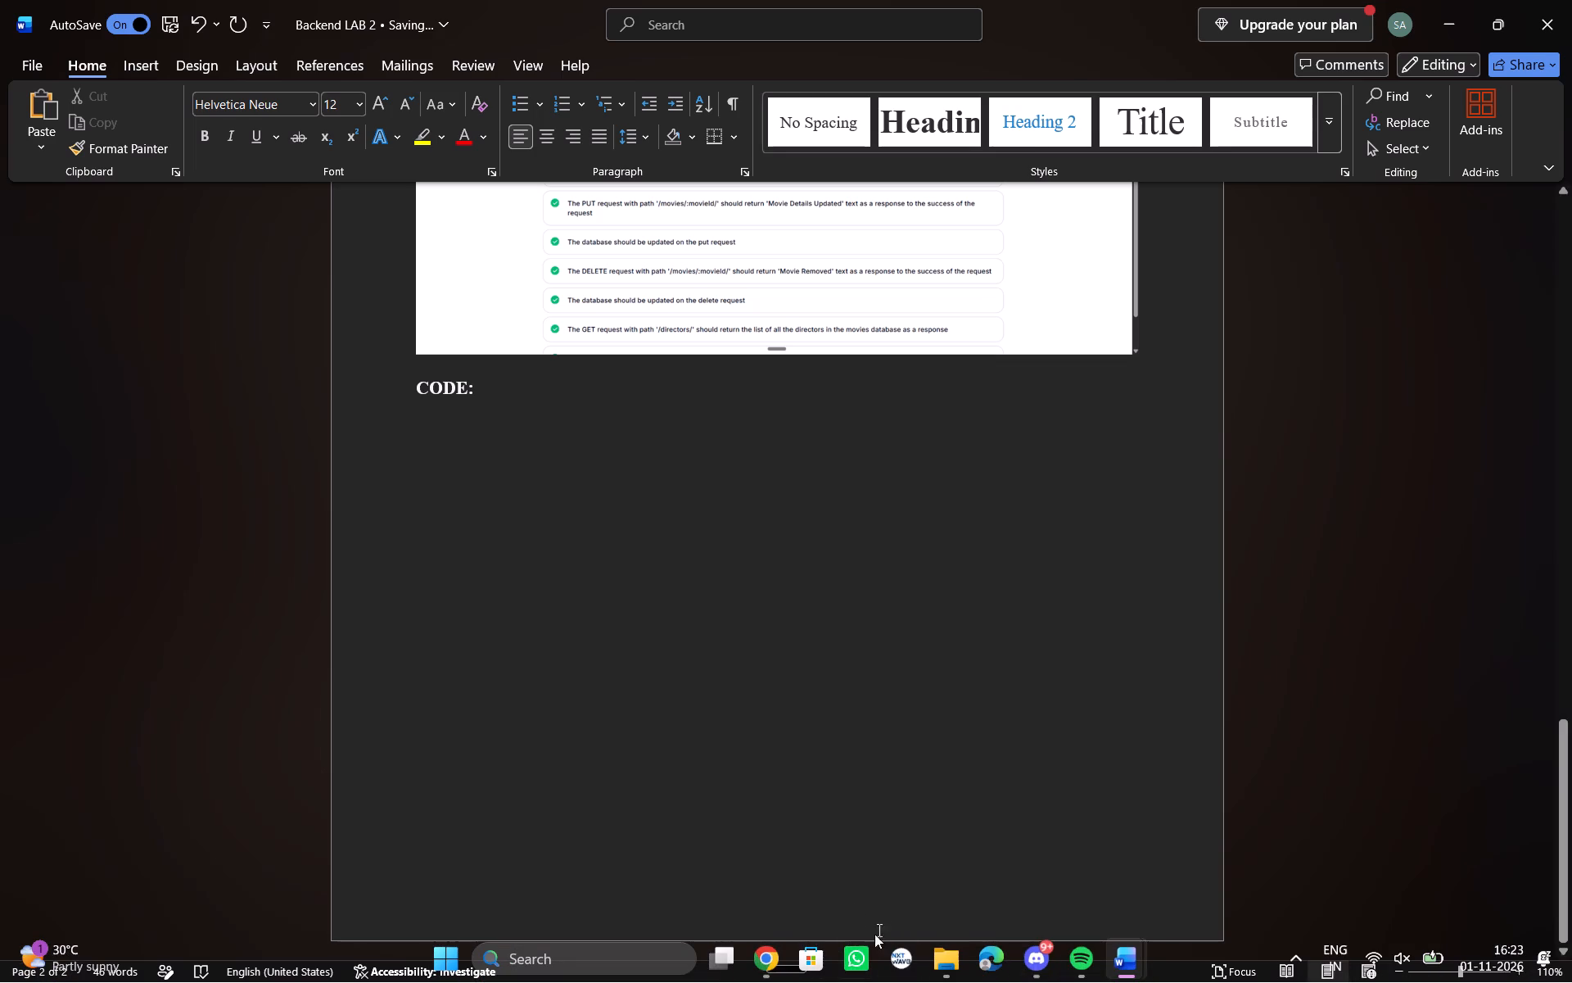
left_click(764, 959)
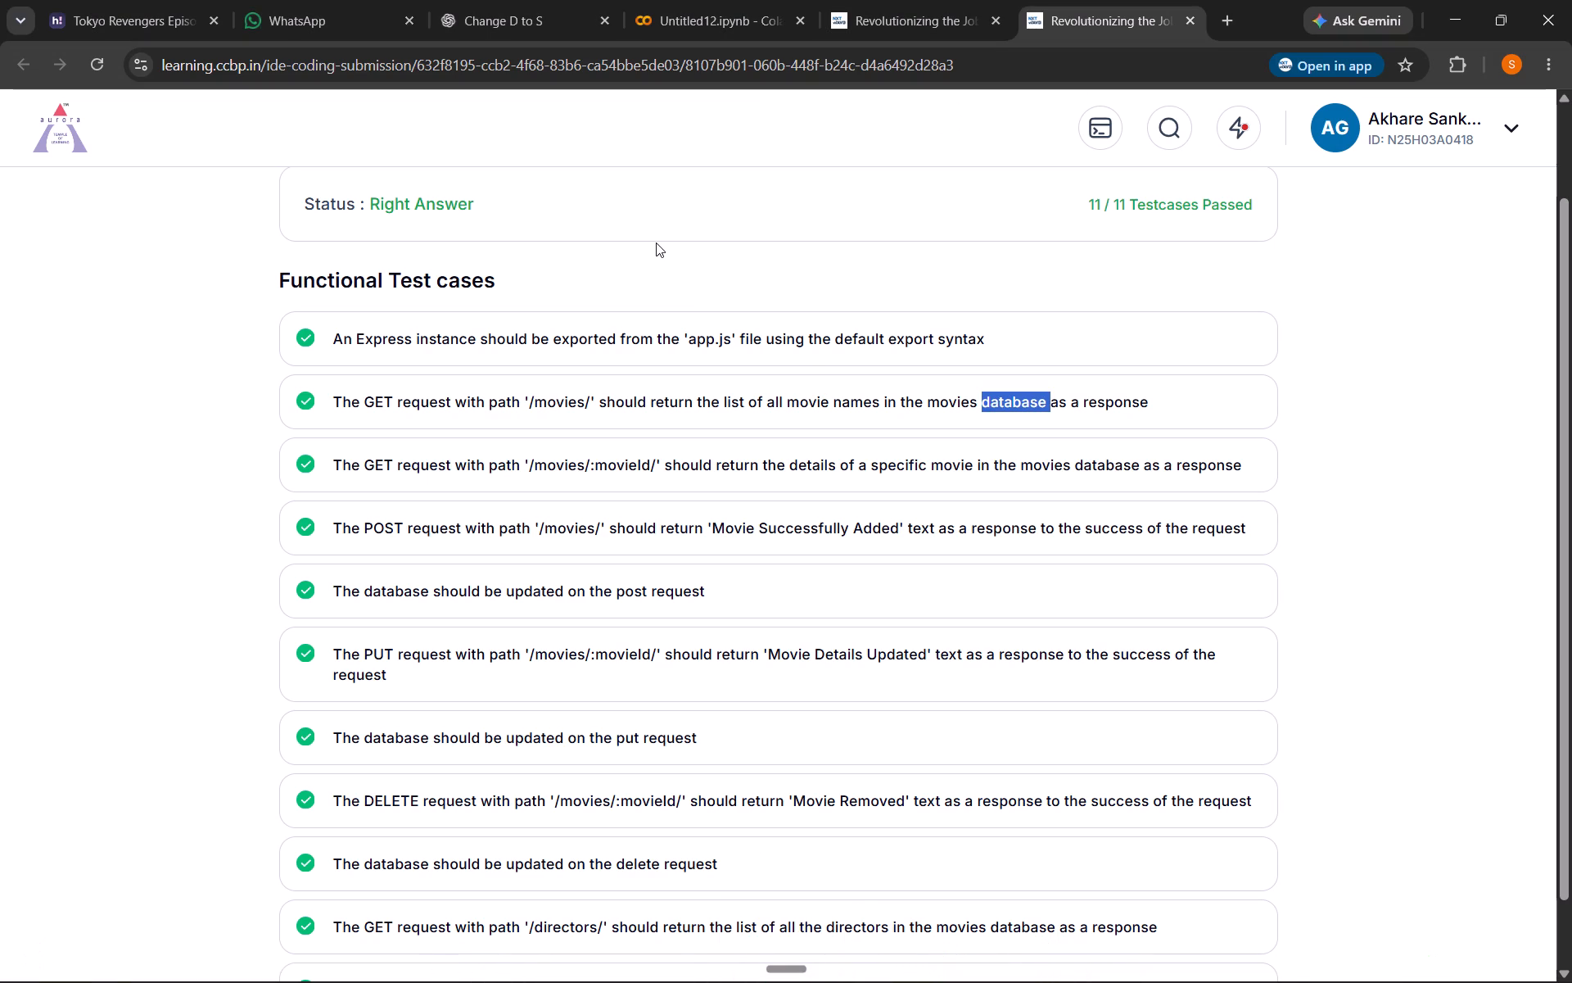
scroll(462, 293, "up", 2)
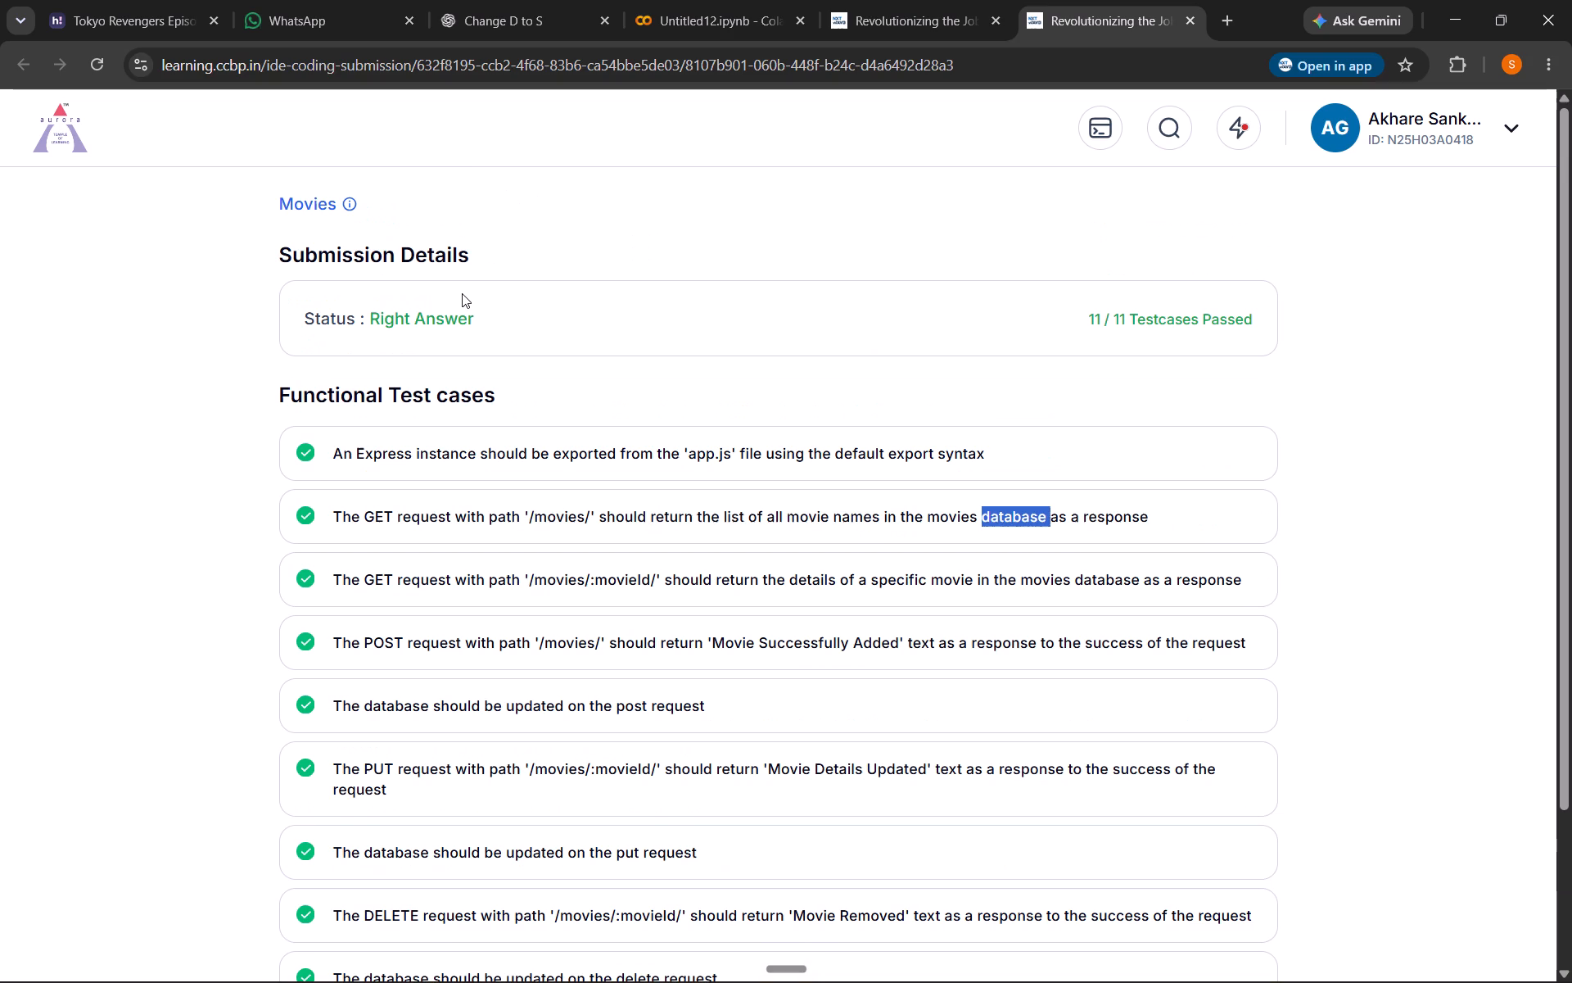
left_click(1190, 22)
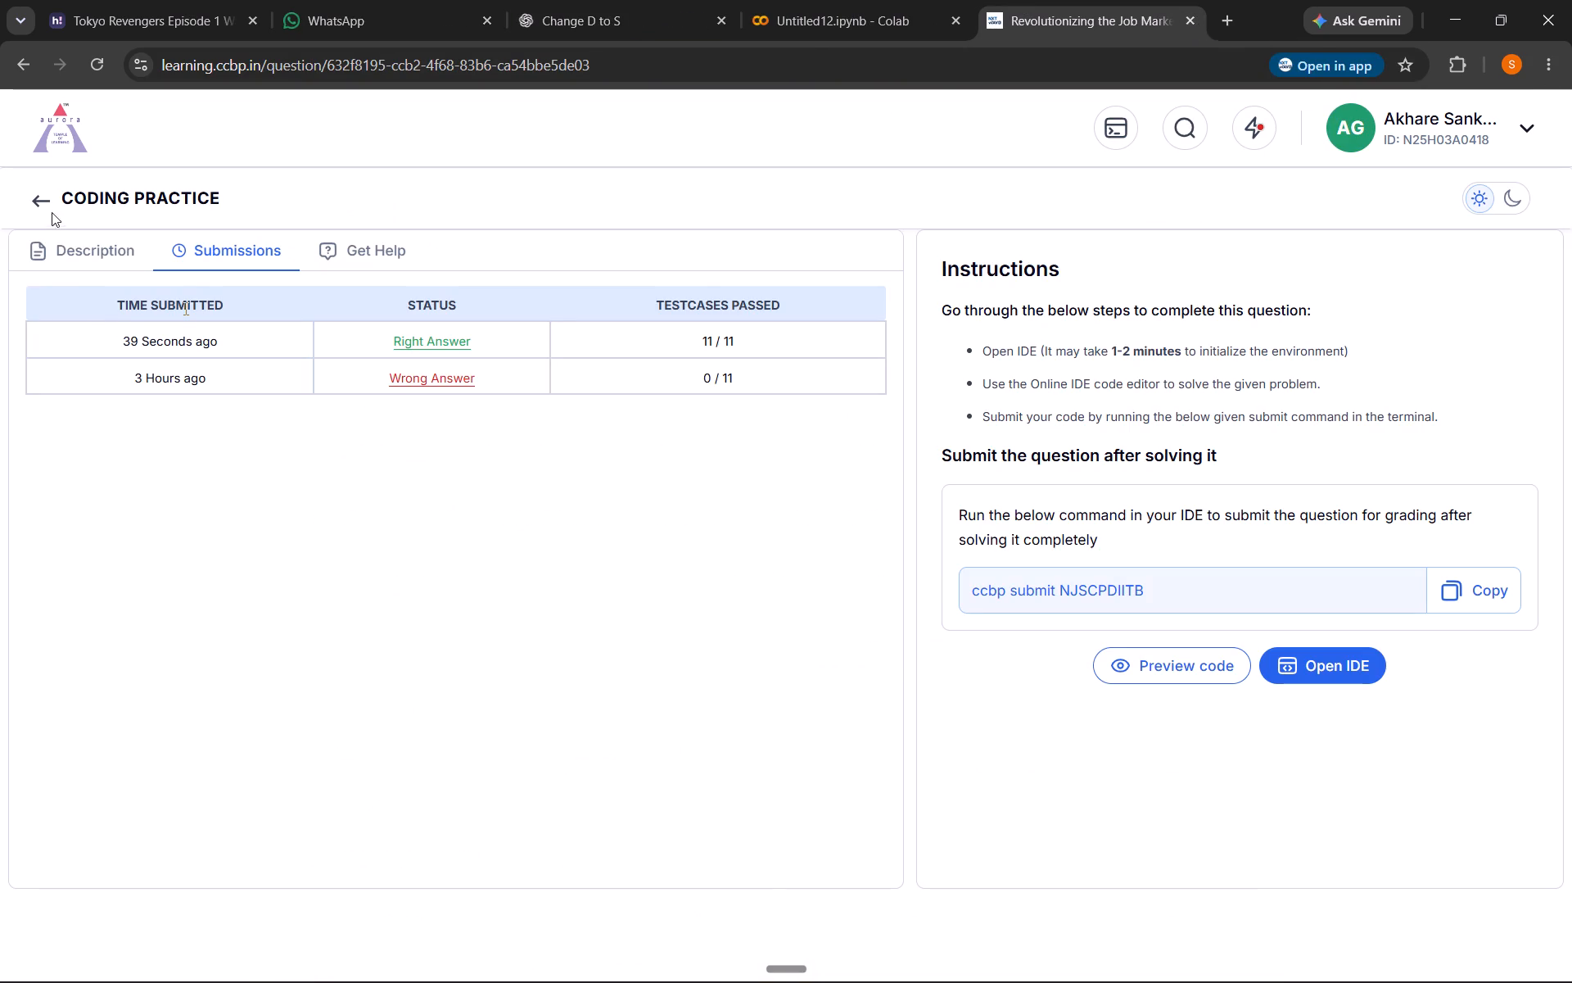
left_click(42, 201)
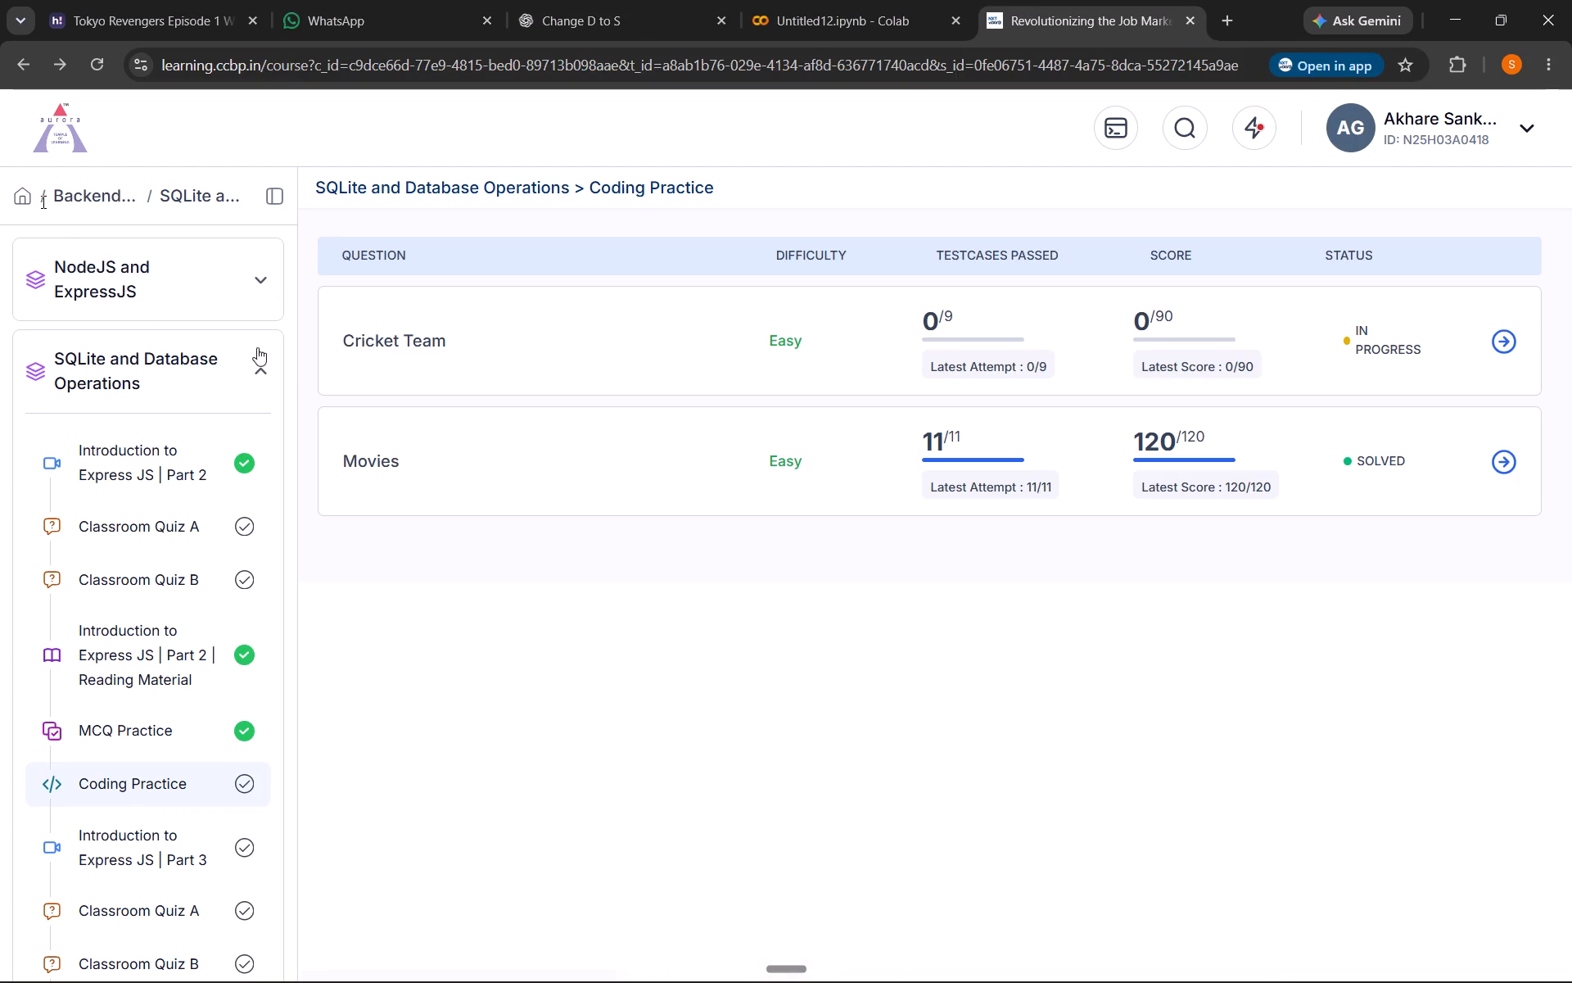
left_click(616, 472)
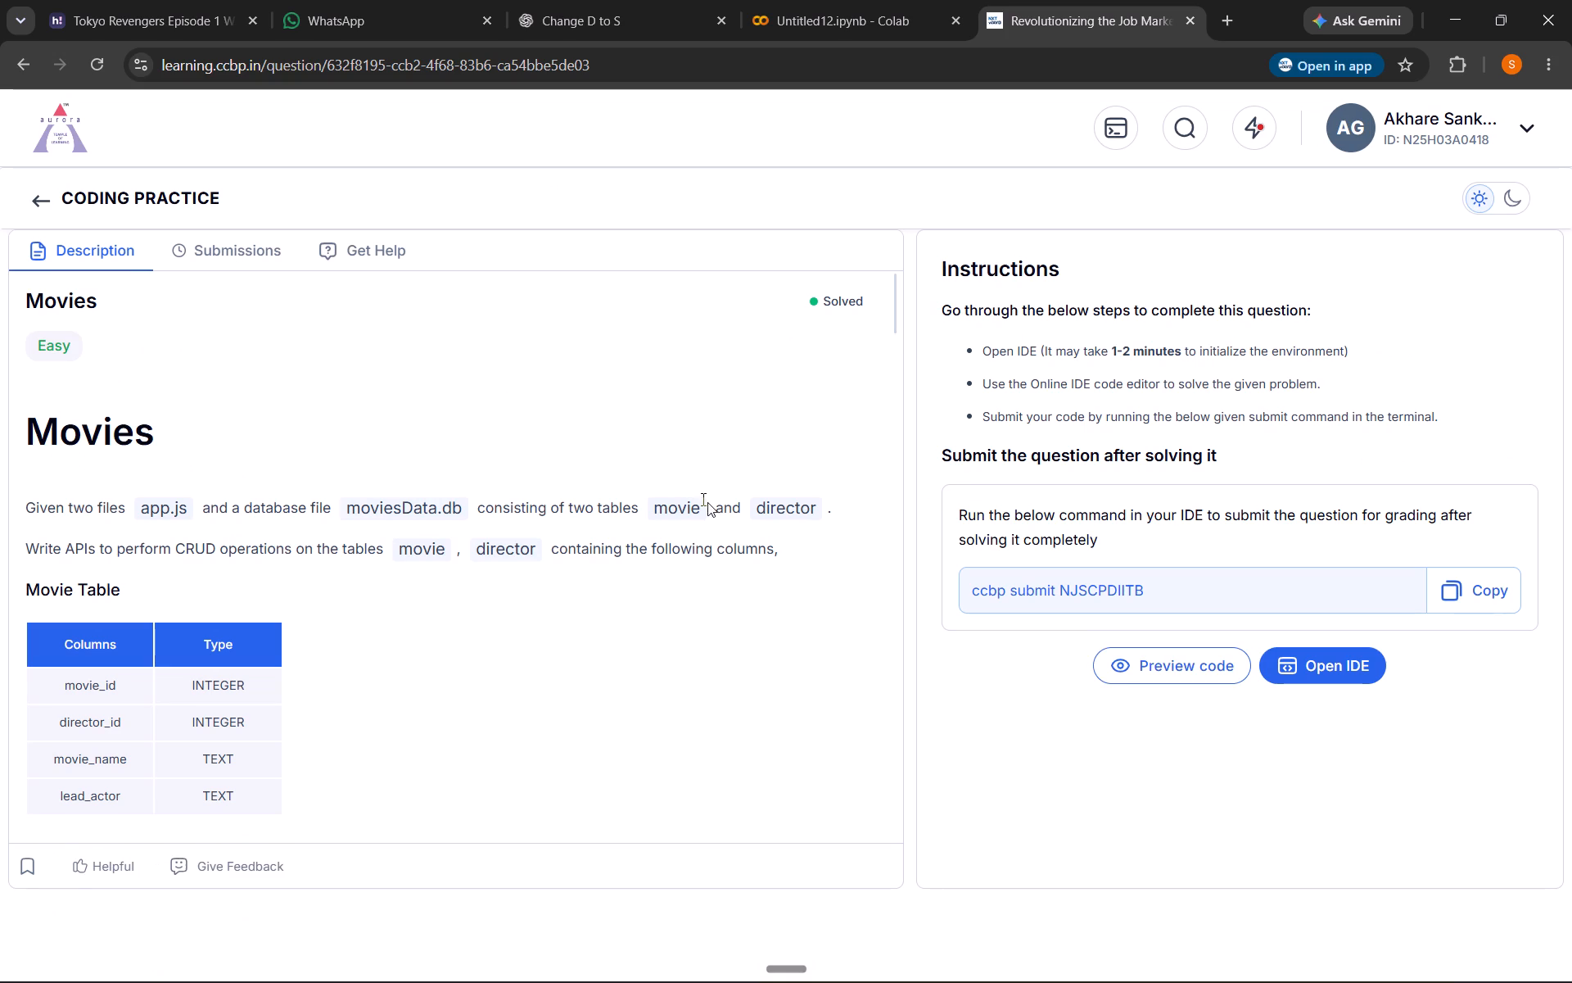
left_click(1123, 670)
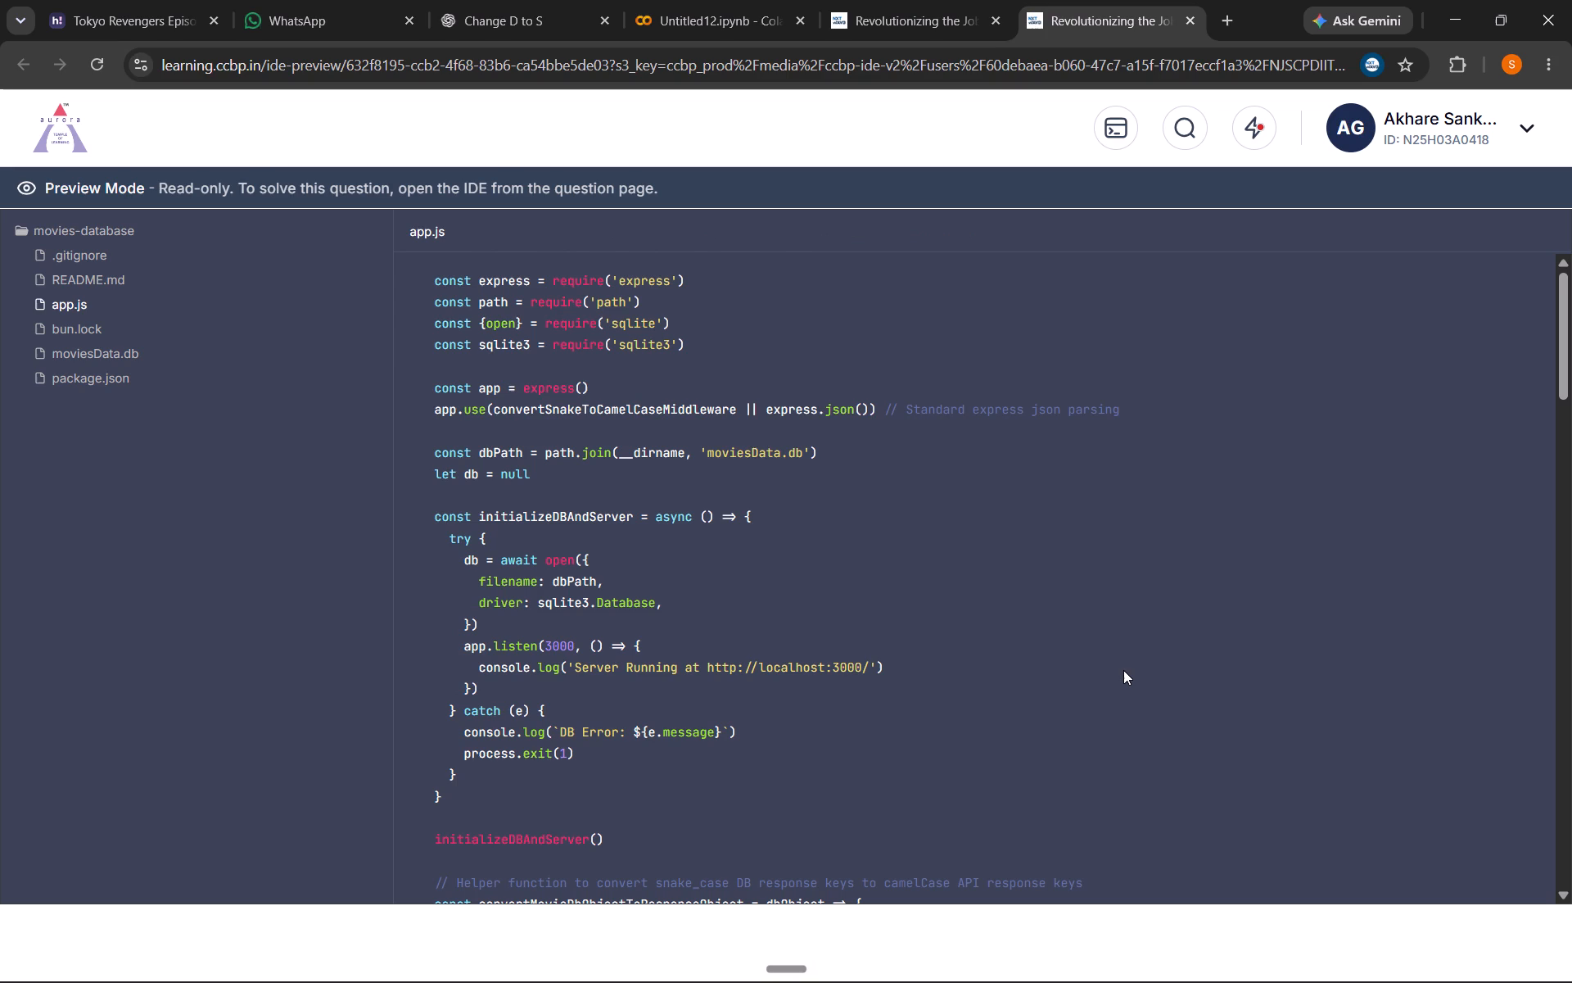
left_click(1123, 670)
Snip the full-width page area showing the account header and the beginning of the Movies app.js code, copying it to the clipboard only.
key("shift+super+s")
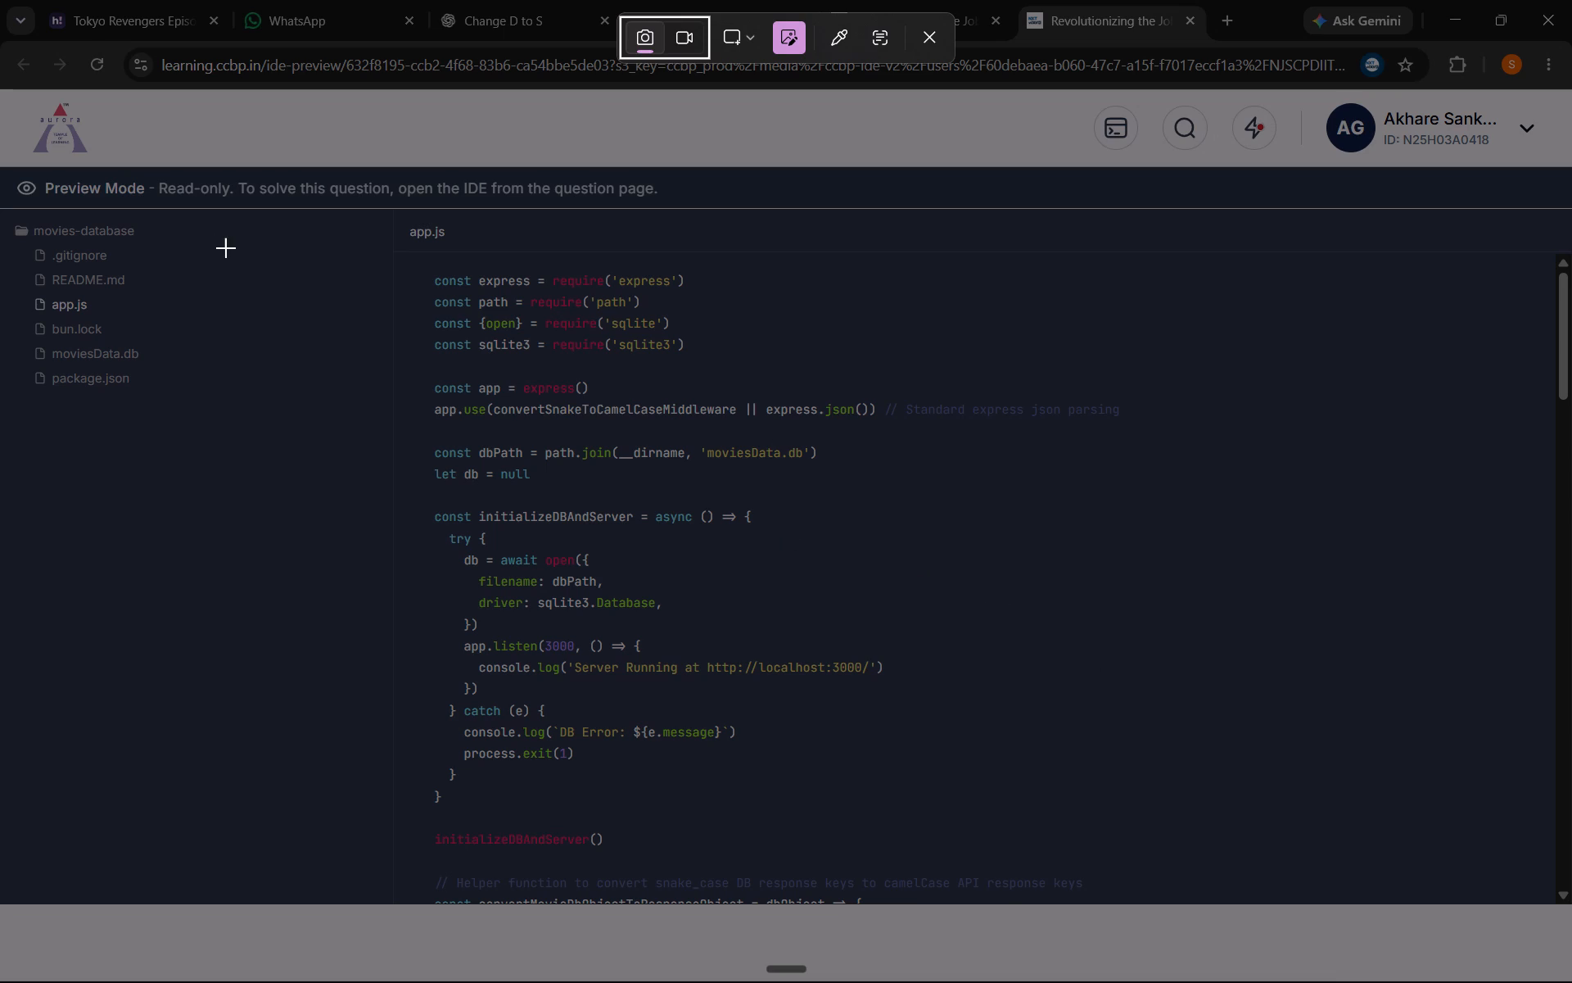
left_click_drag(5, 97, 1000, 627)
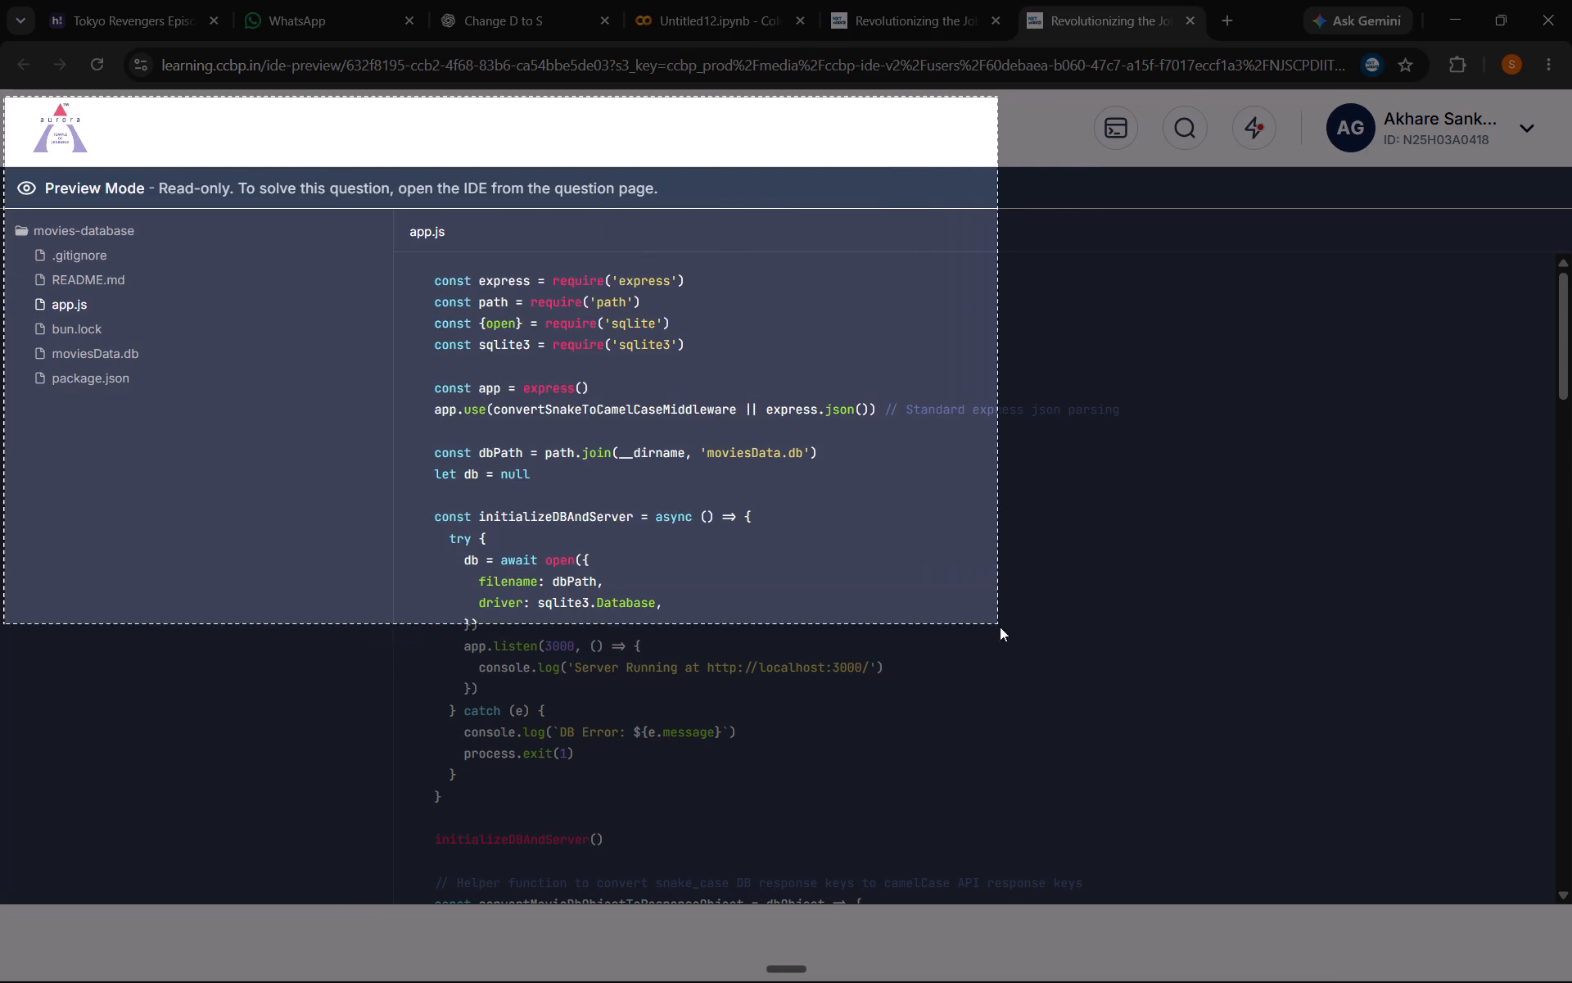
left_click_drag(1000, 627, 1104, 741)
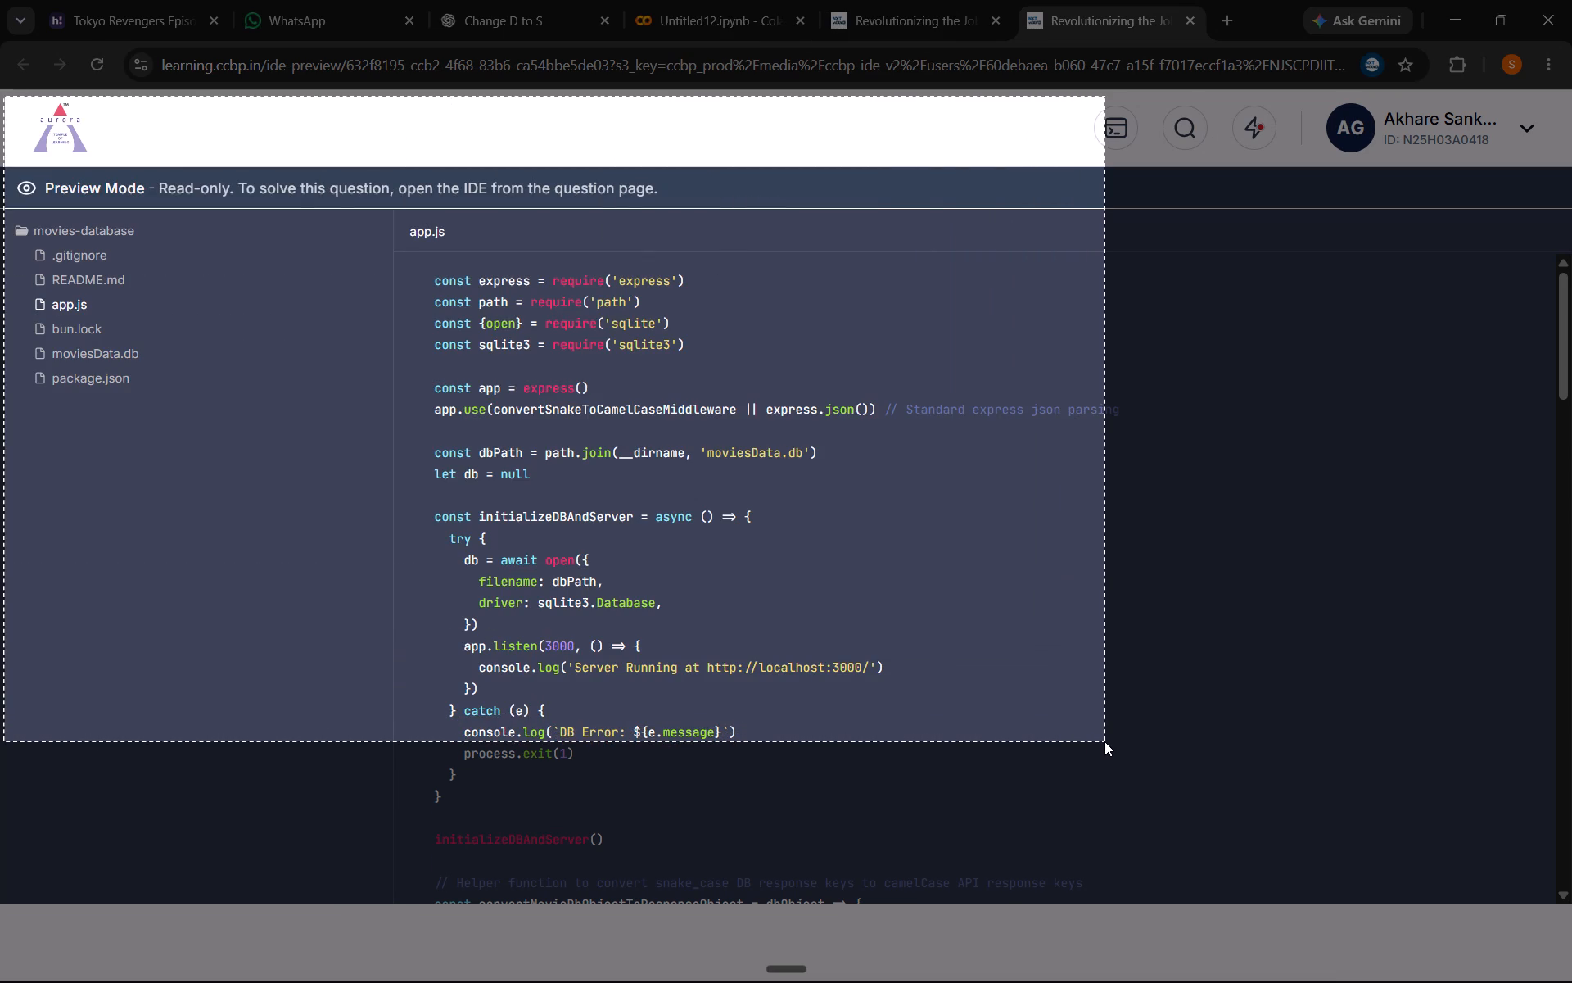
left_click_drag(1104, 741, 1161, 849)
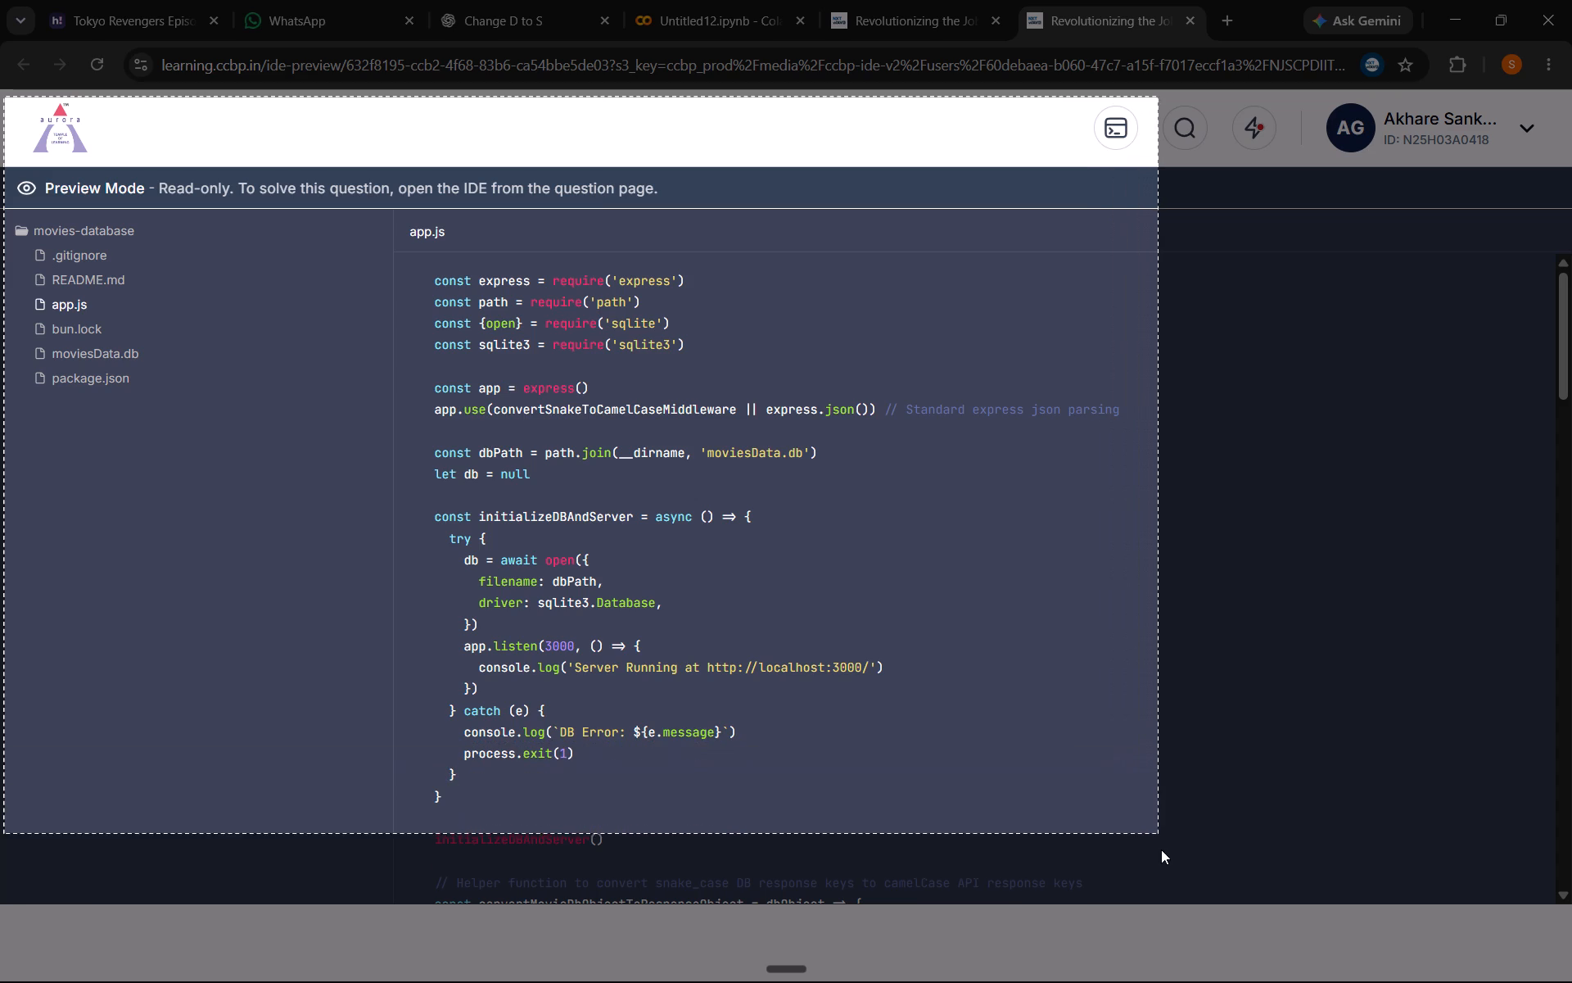
left_click_drag(1161, 849, 1225, 982)
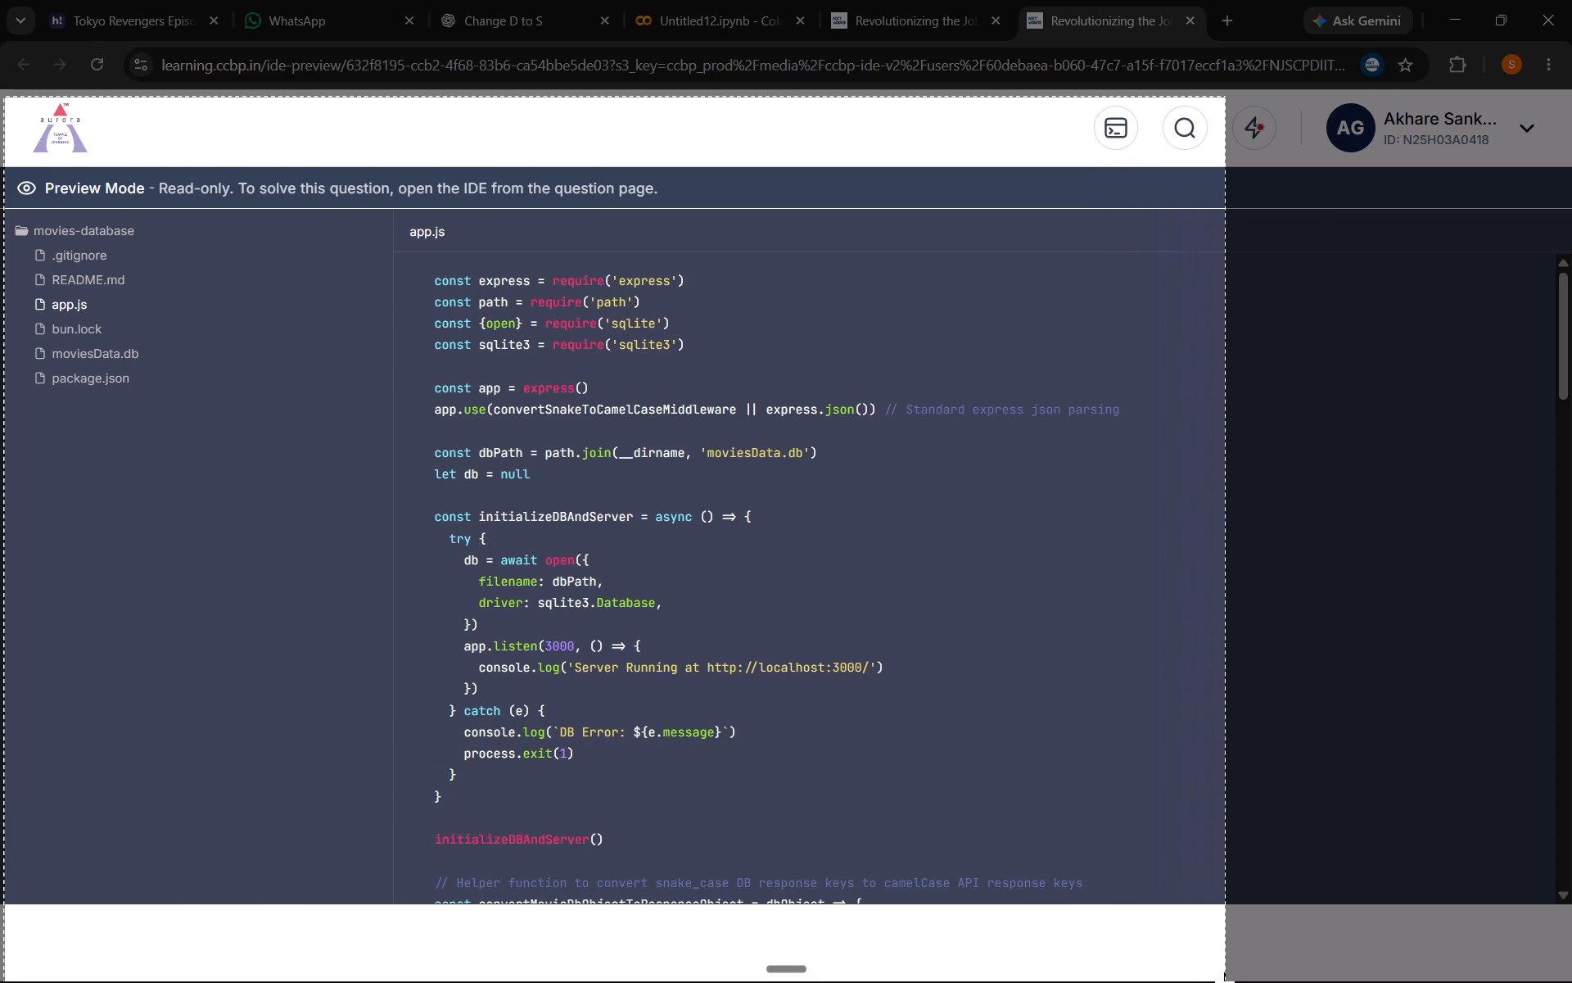
left_click_drag(1225, 982, 1571, 982)
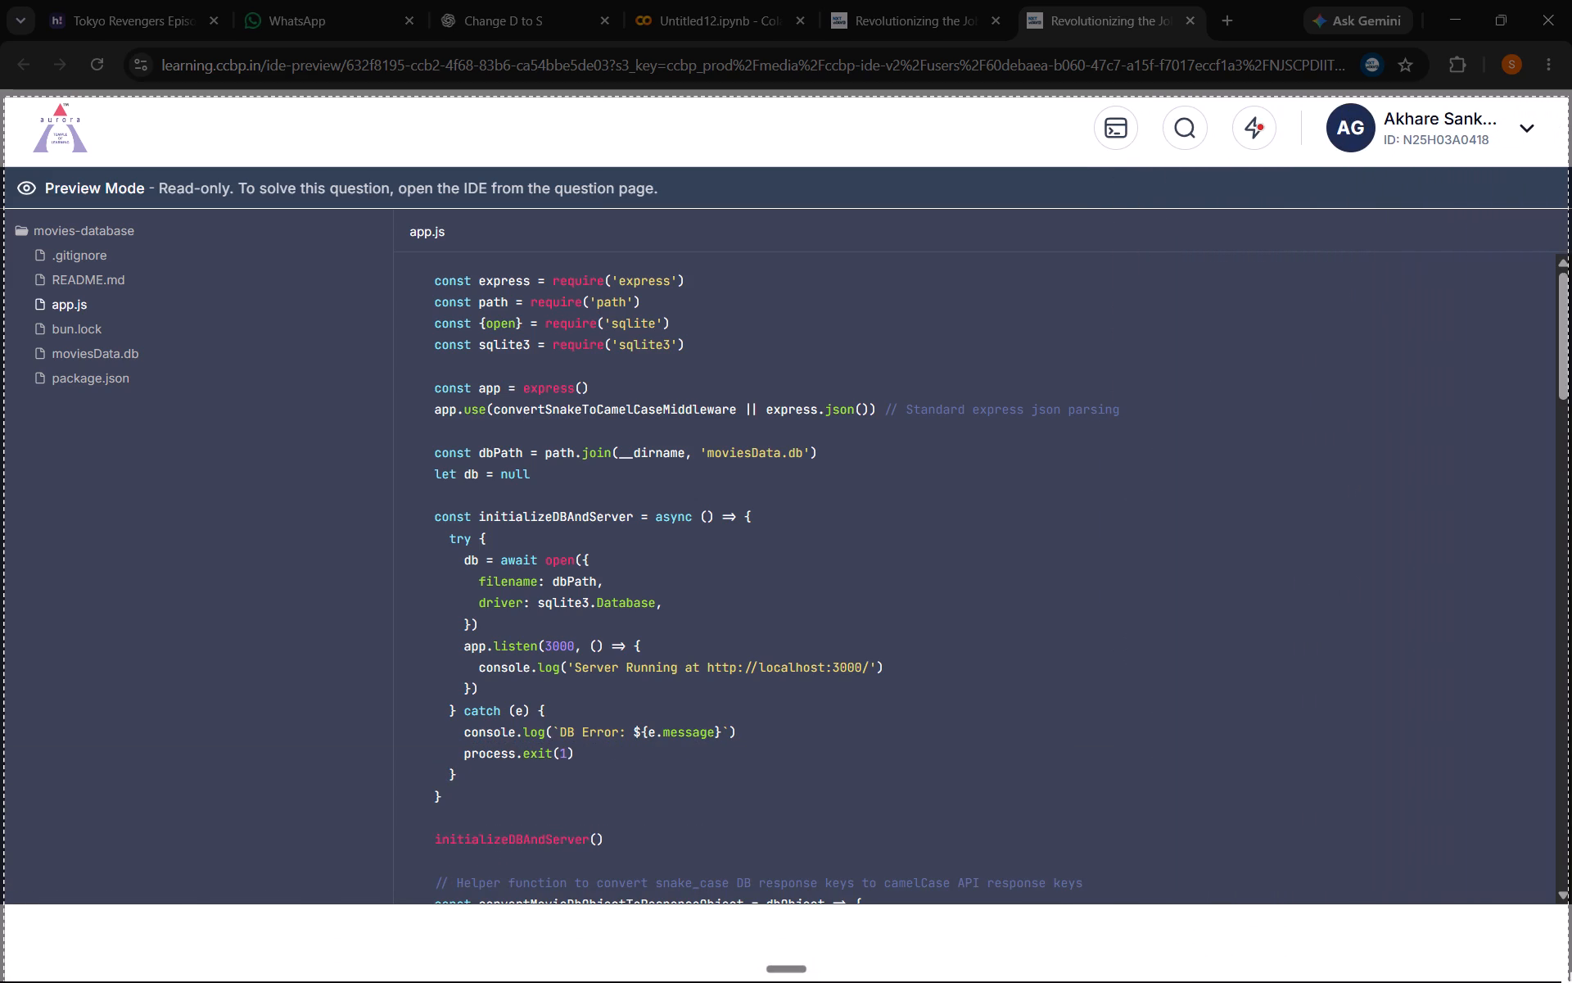
left_click_drag(1571, 982, 1570, 925)
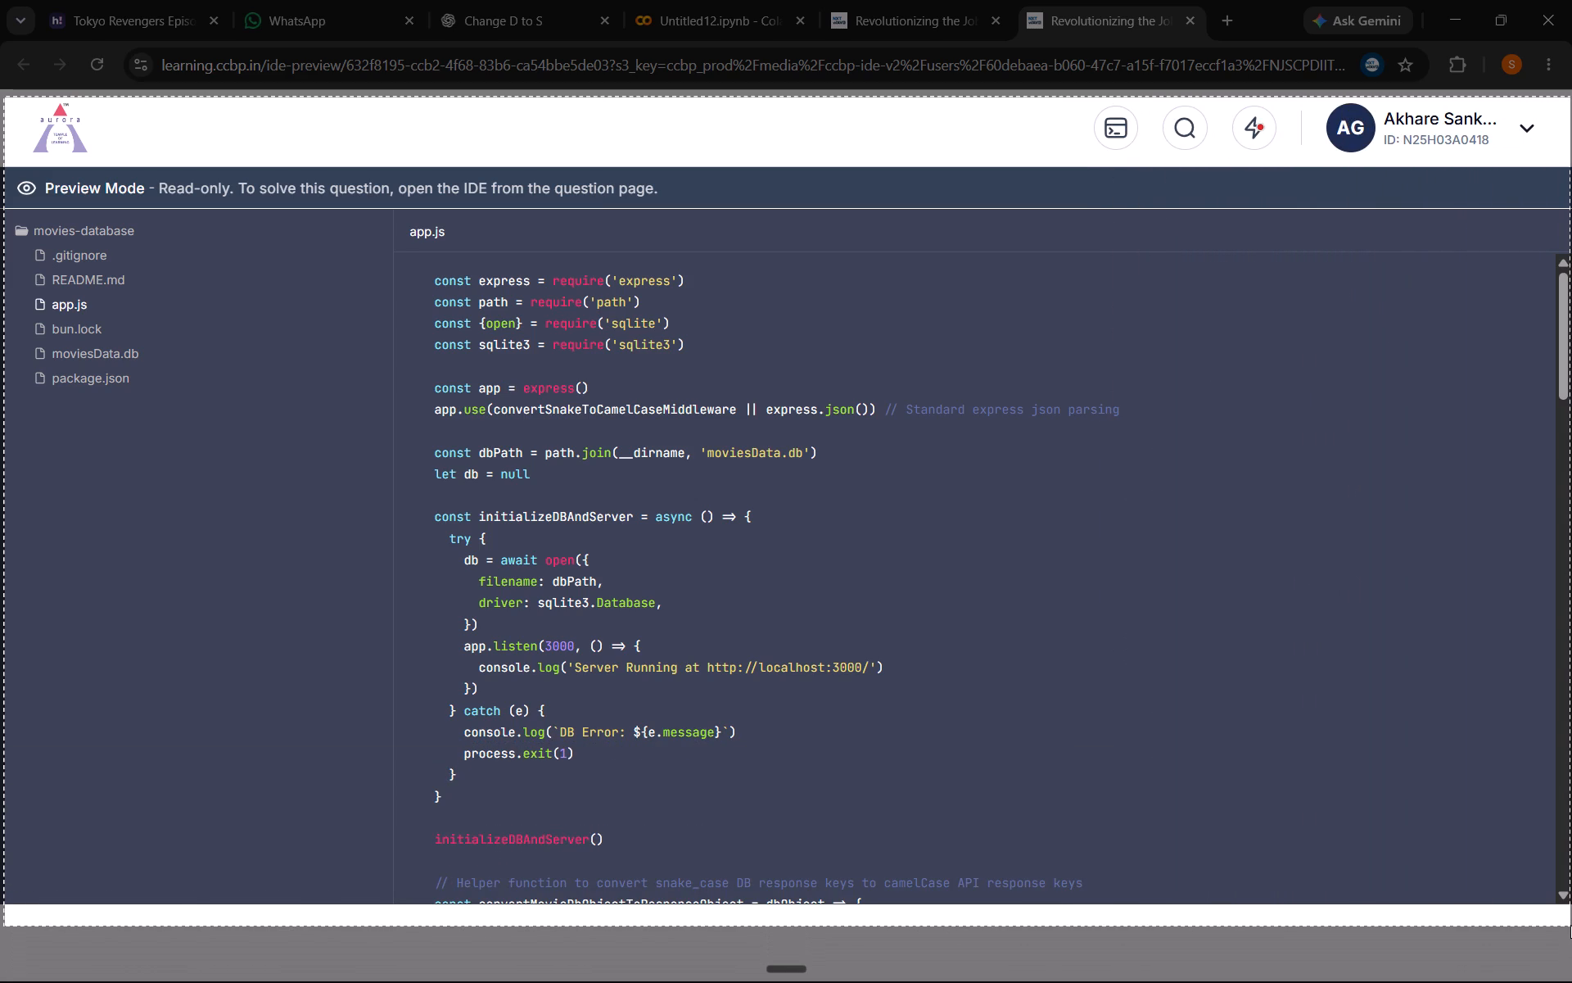
left_click_drag(1570, 925, 1571, 915)
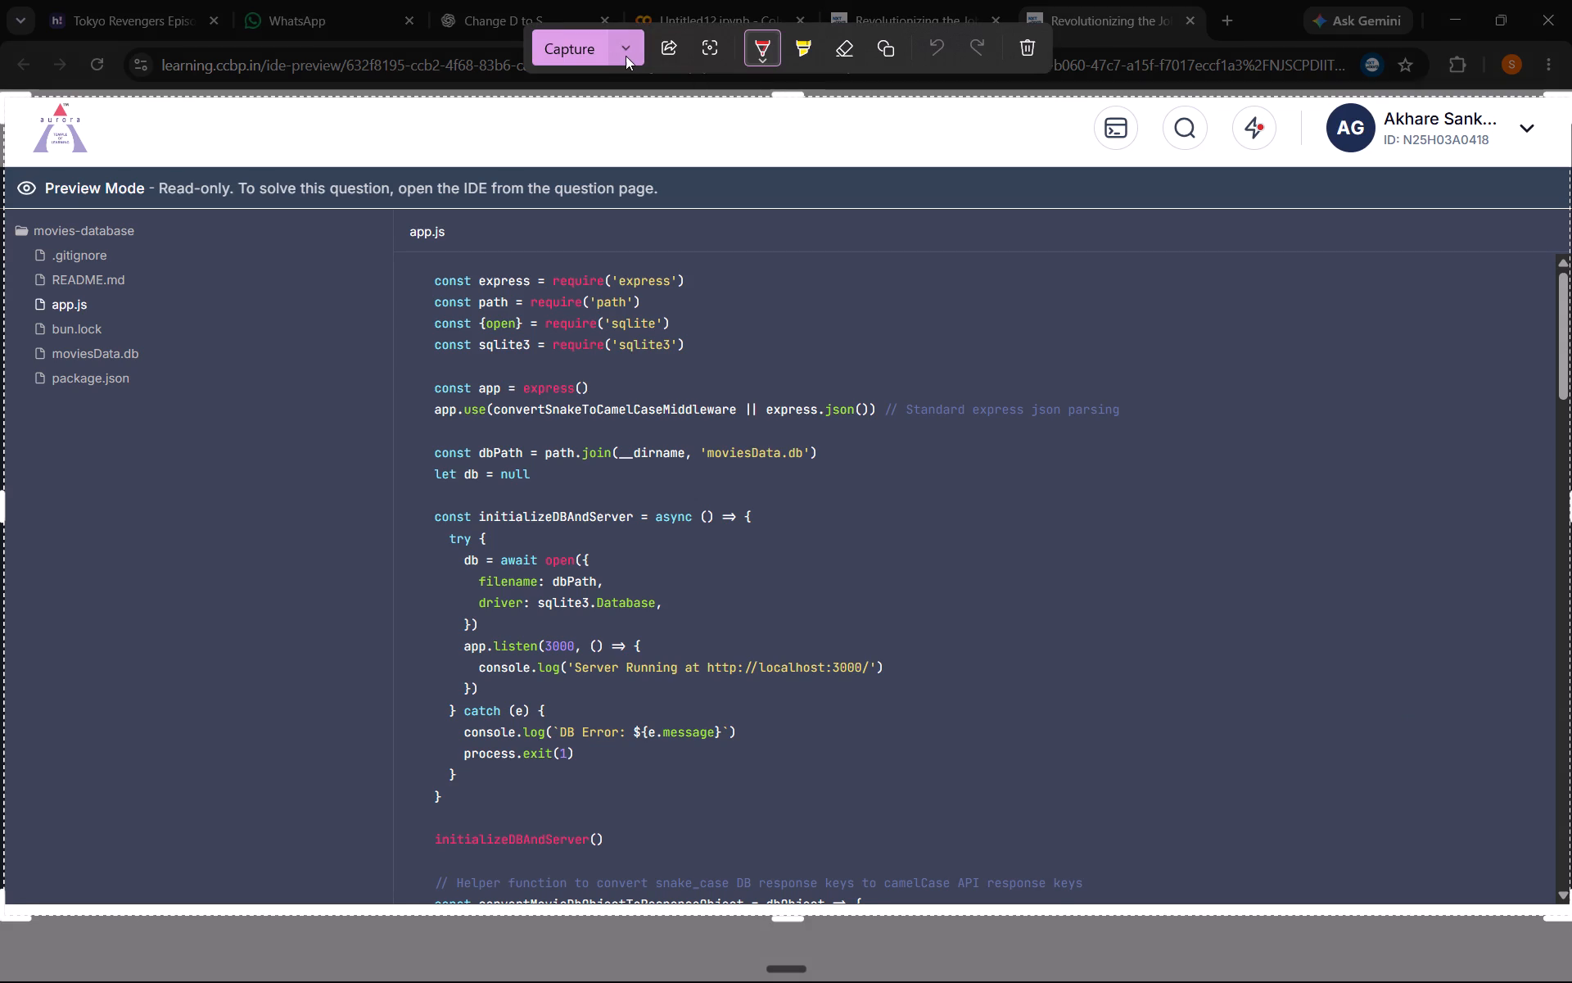
left_click(626, 56)
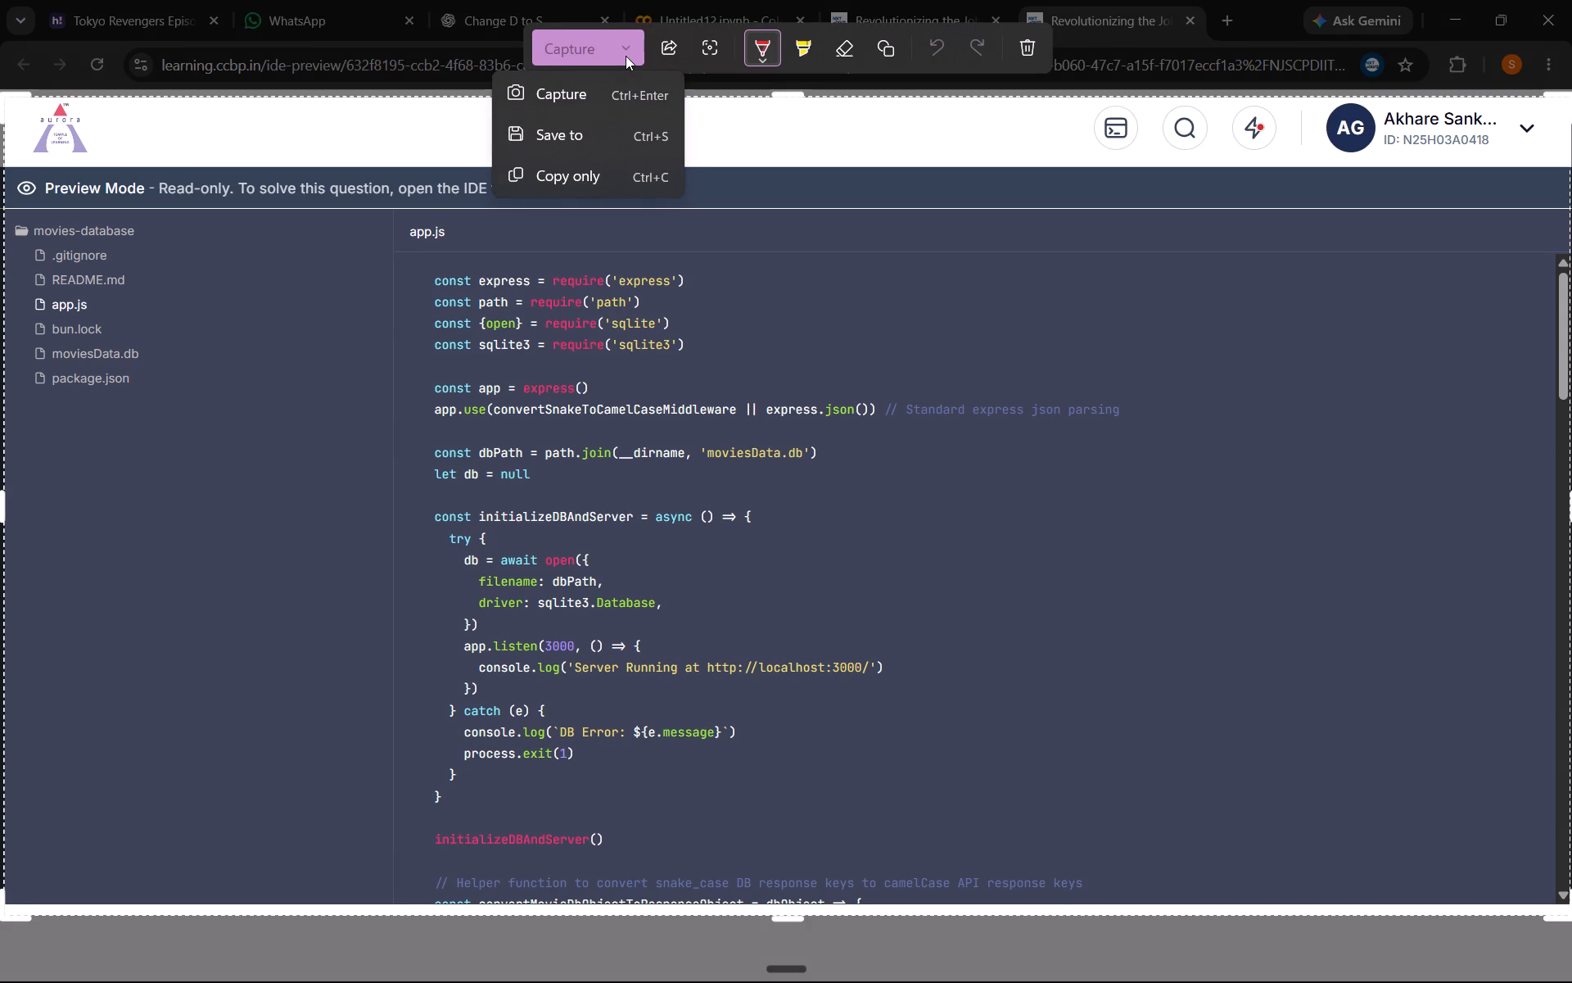
left_click(641, 188)
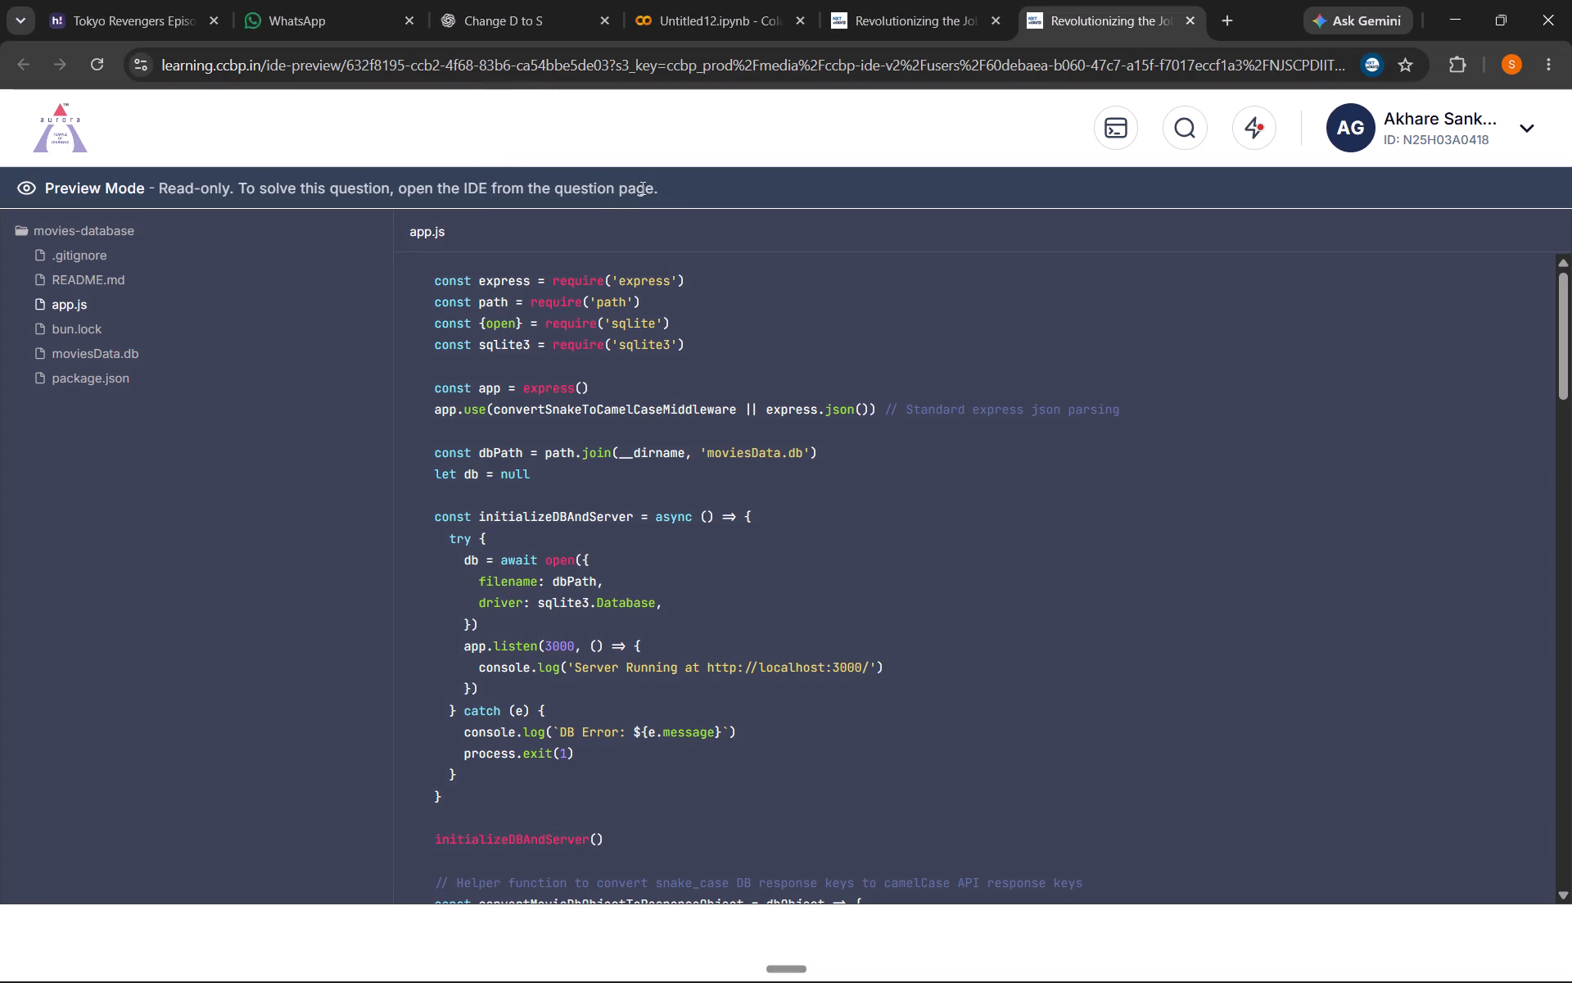
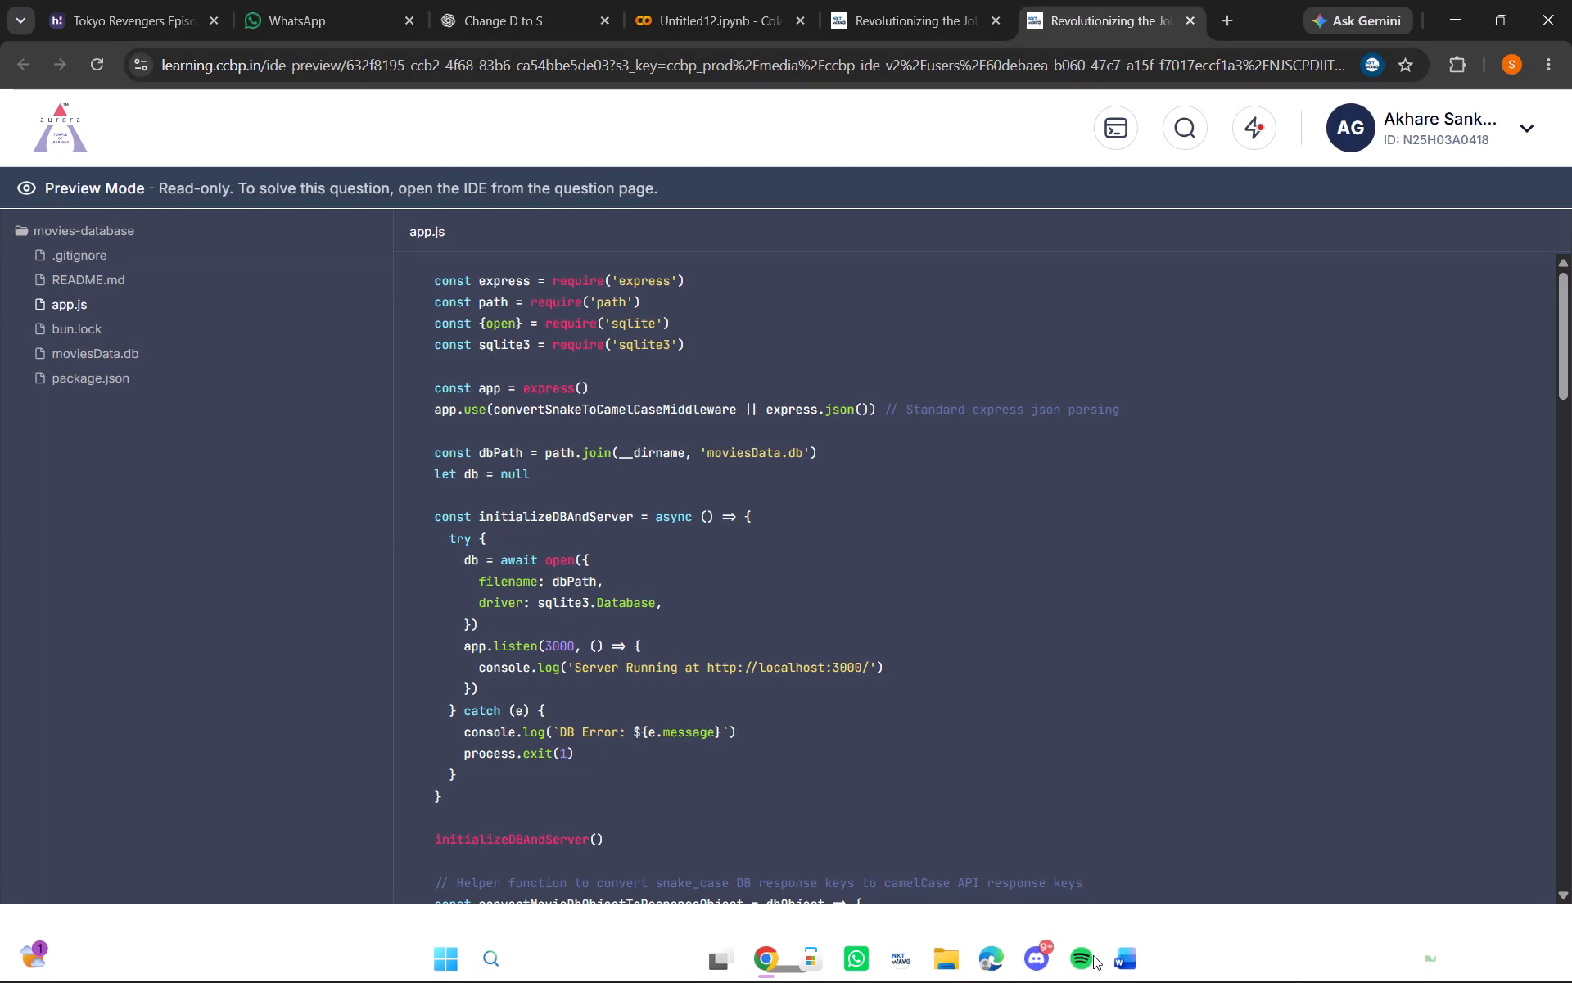
Switch to the Backend LAB 2 document in Word and paste the copied Movies app.js screenshot under the CODE heading below the Movies test-case screenshot.
left_click(1211, 850)
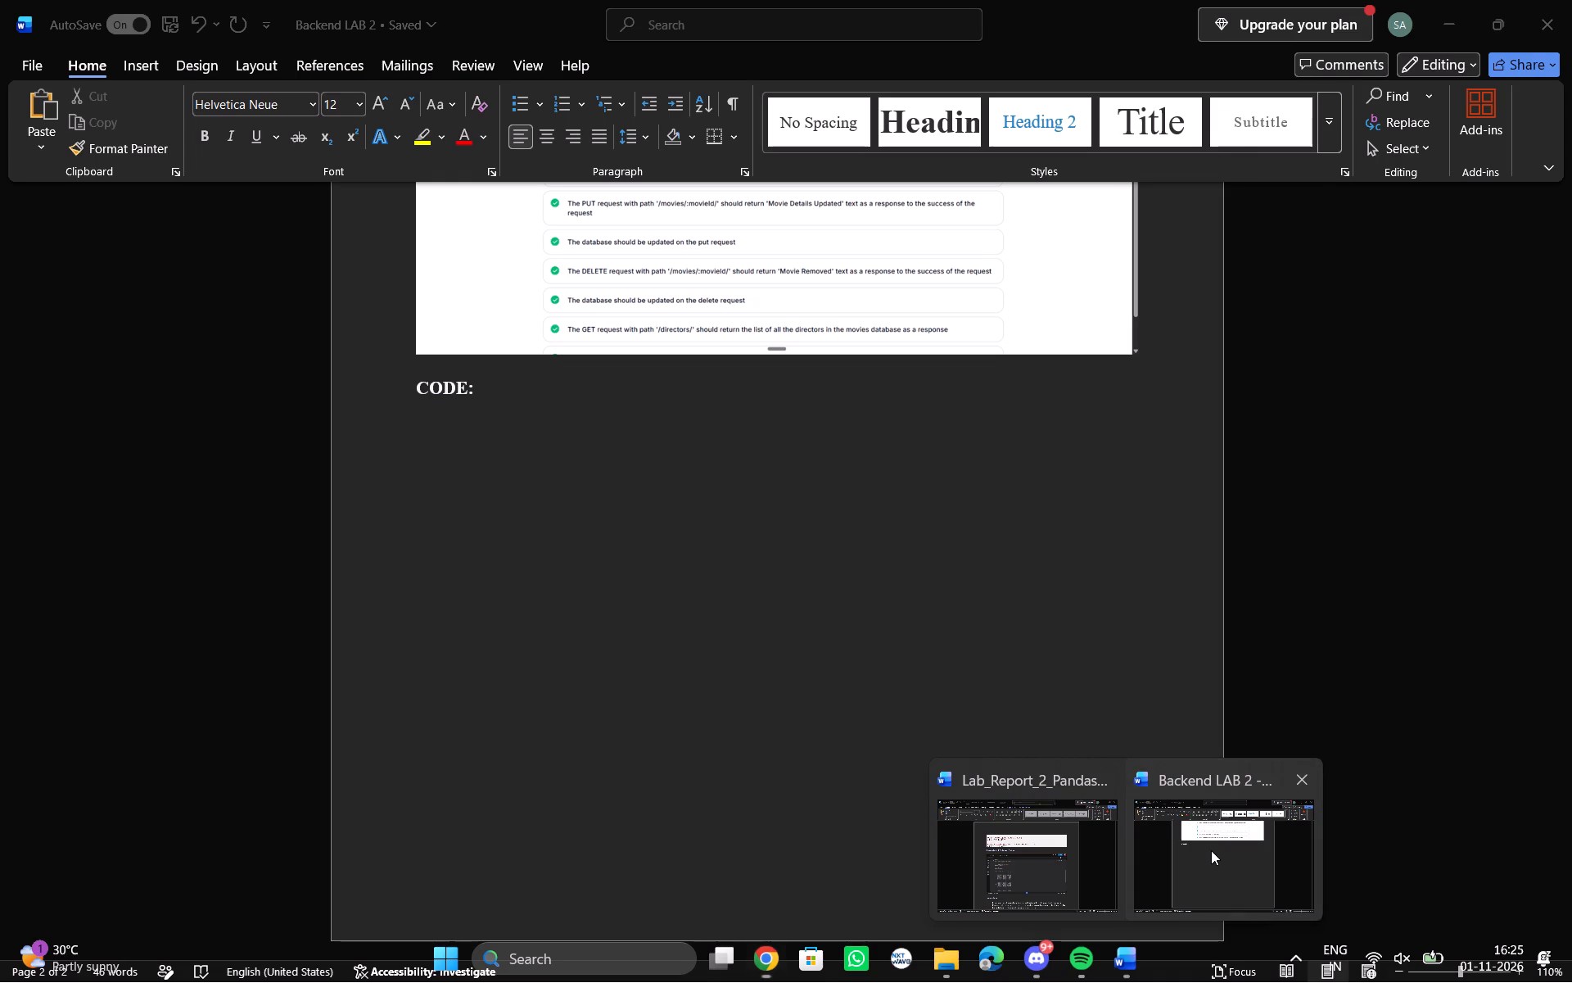
scroll(498, 513, "up", 6)
scroll(498, 513, "down", 1)
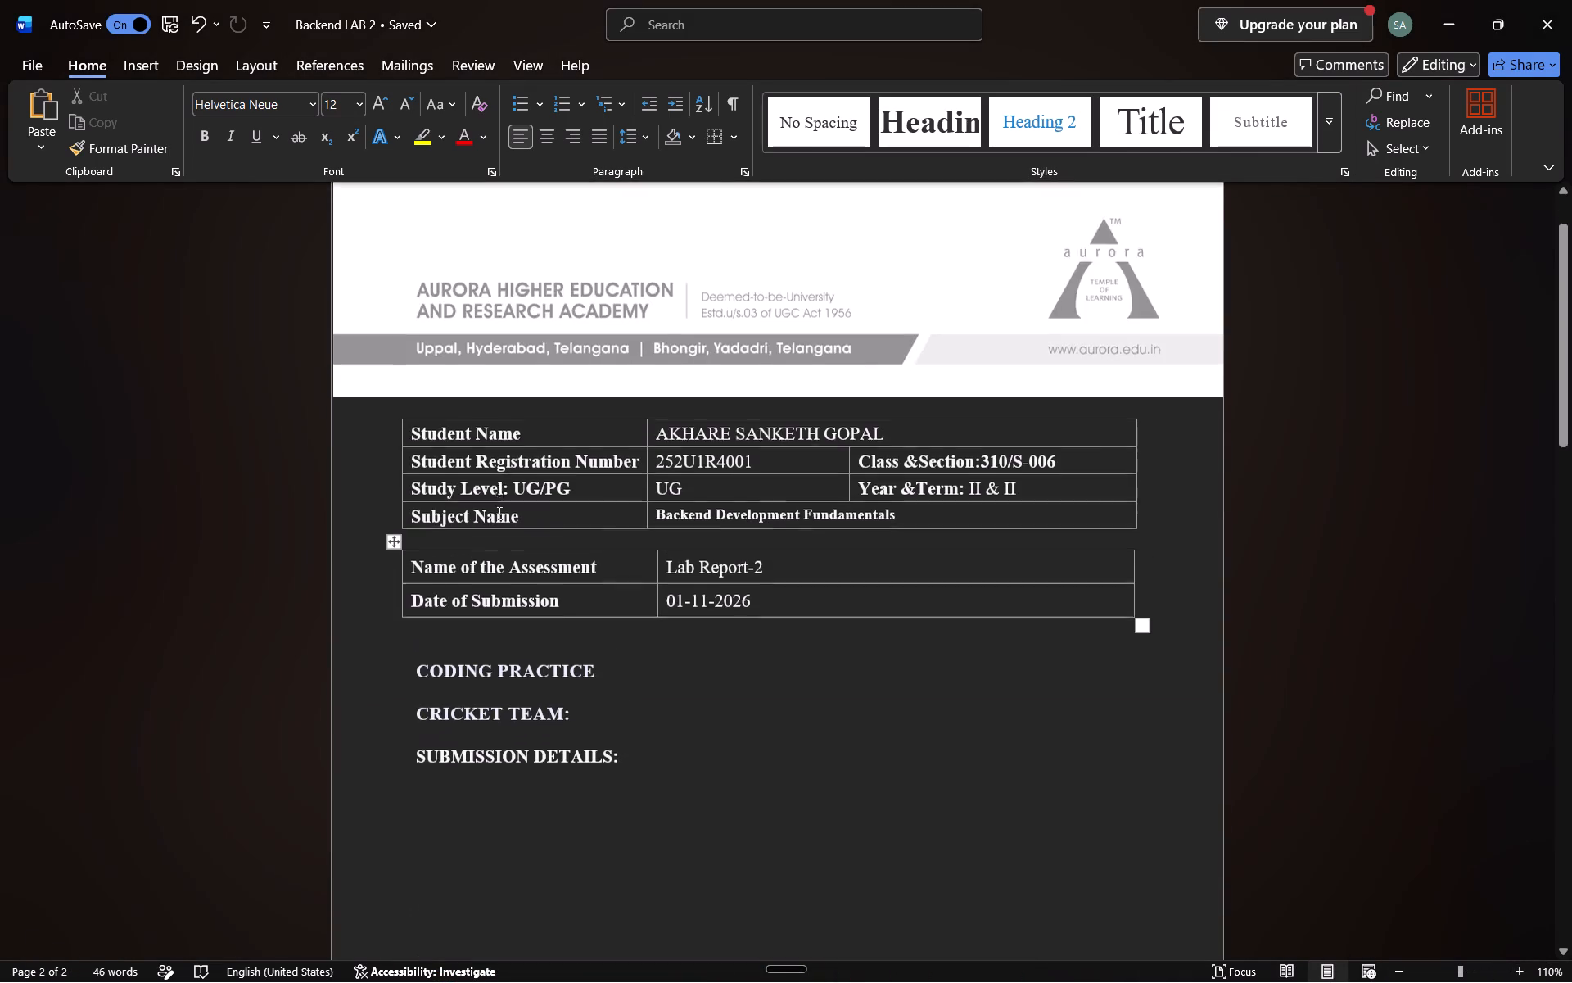
scroll(498, 513, "down", 6)
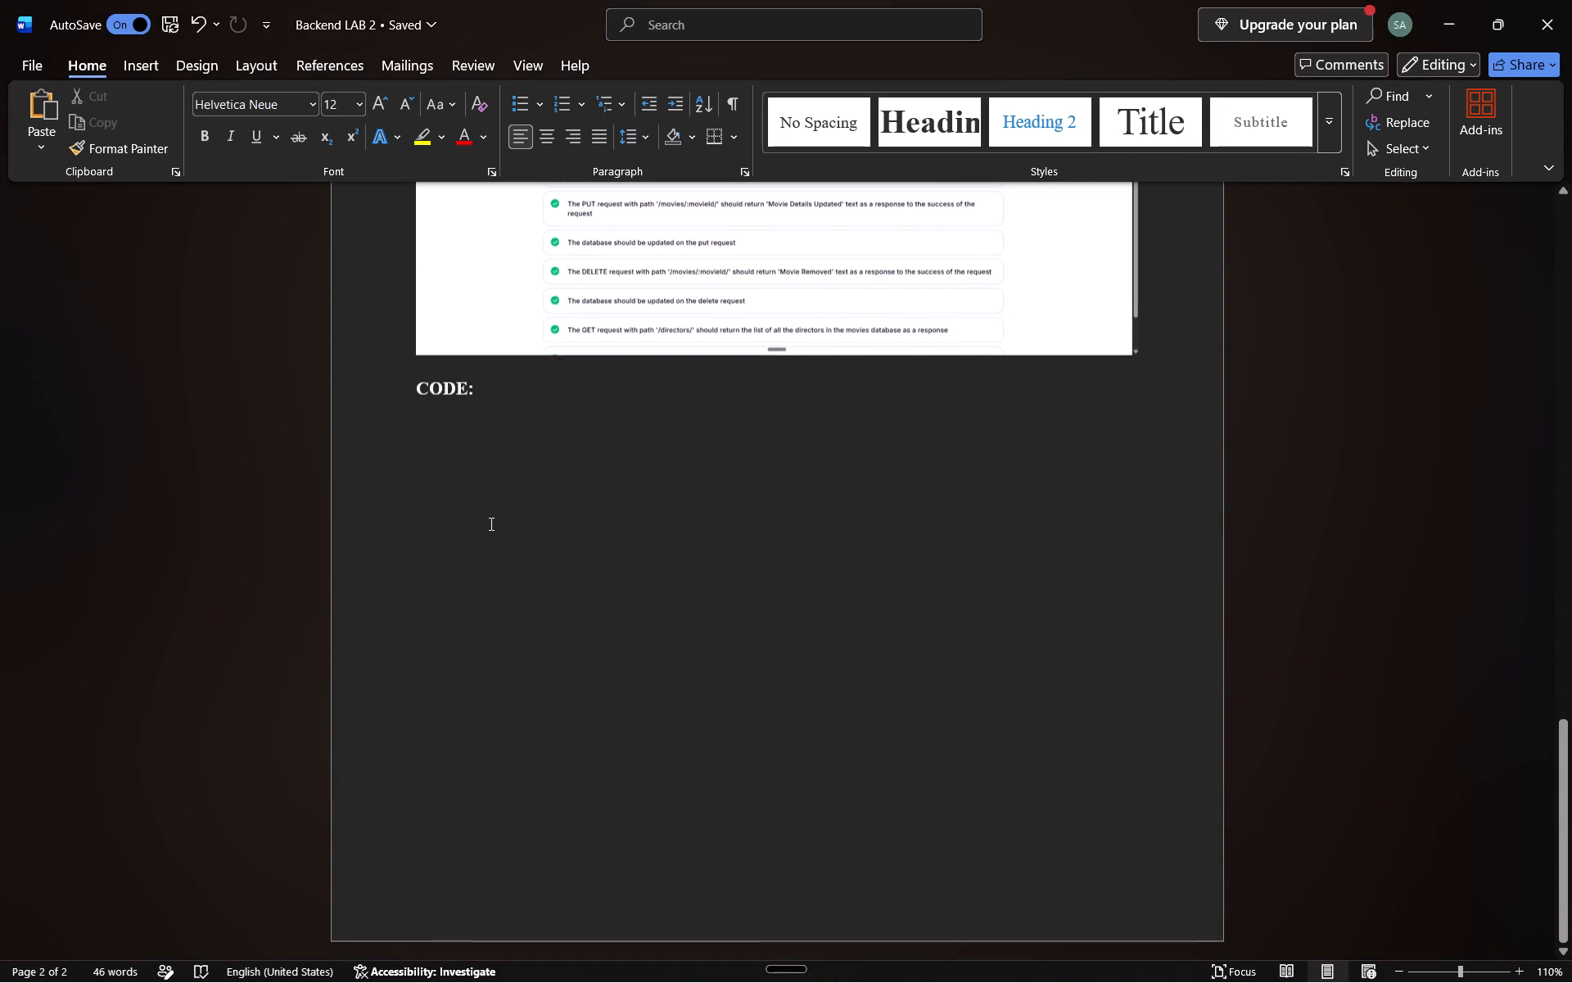
left_click(490, 523)
key("ctrl+v")
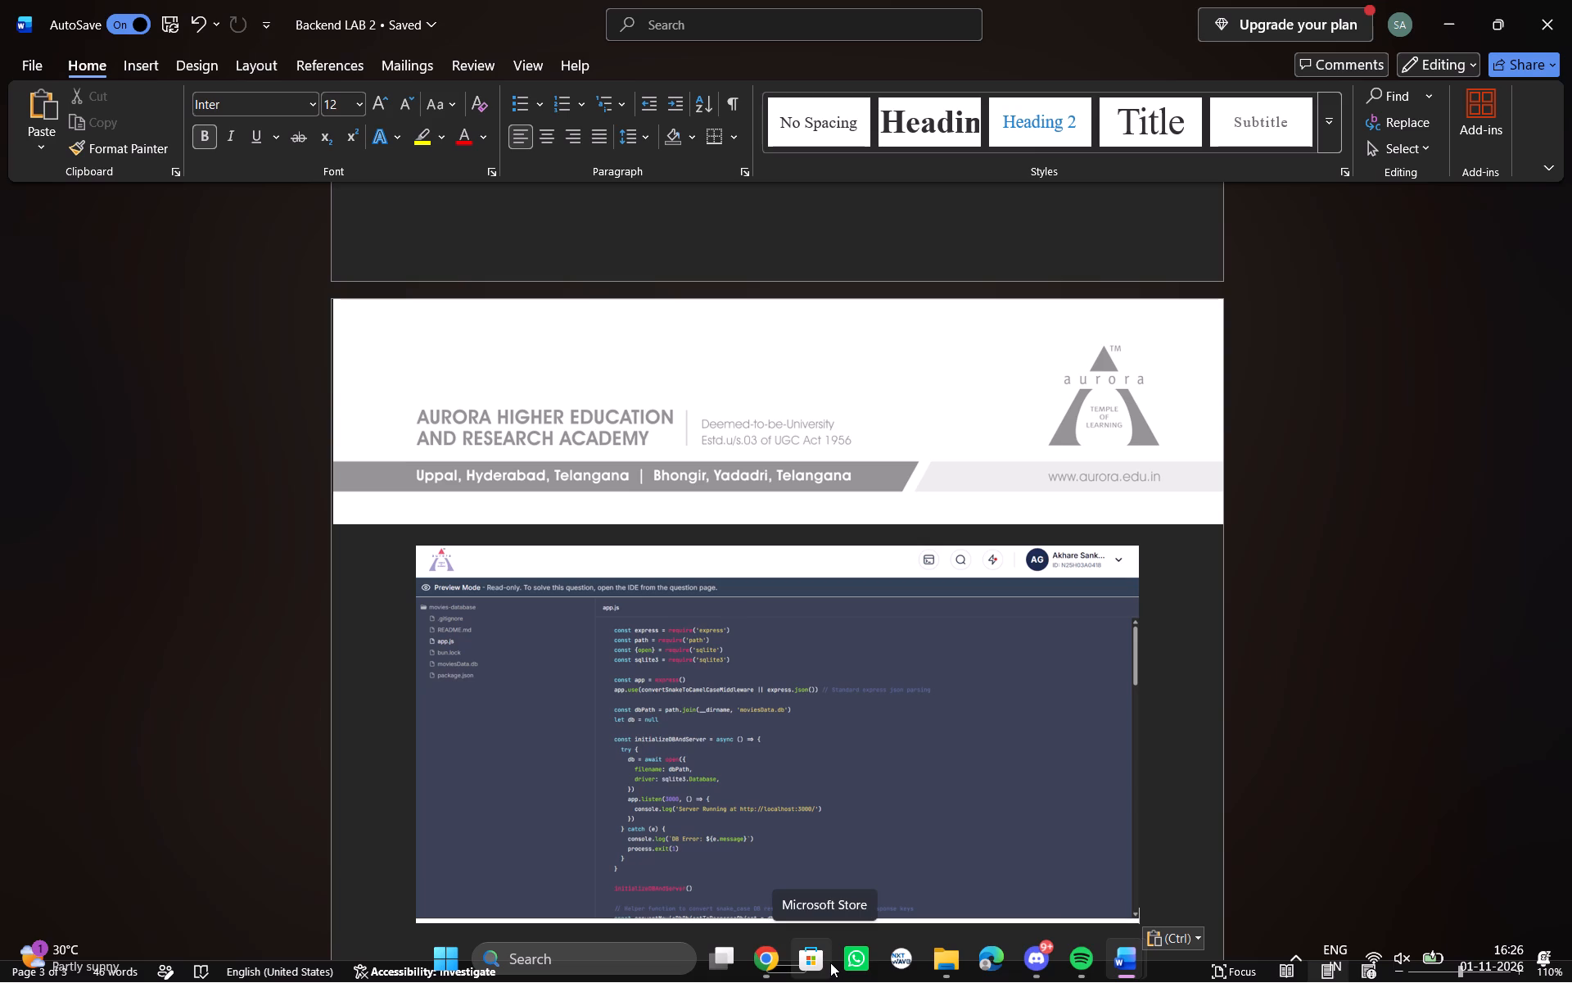
Check where the pasted Movies code screenshot sits relative to the CODE heading and the test-case screenshot before it.
scroll(895, 659, "down", 2)
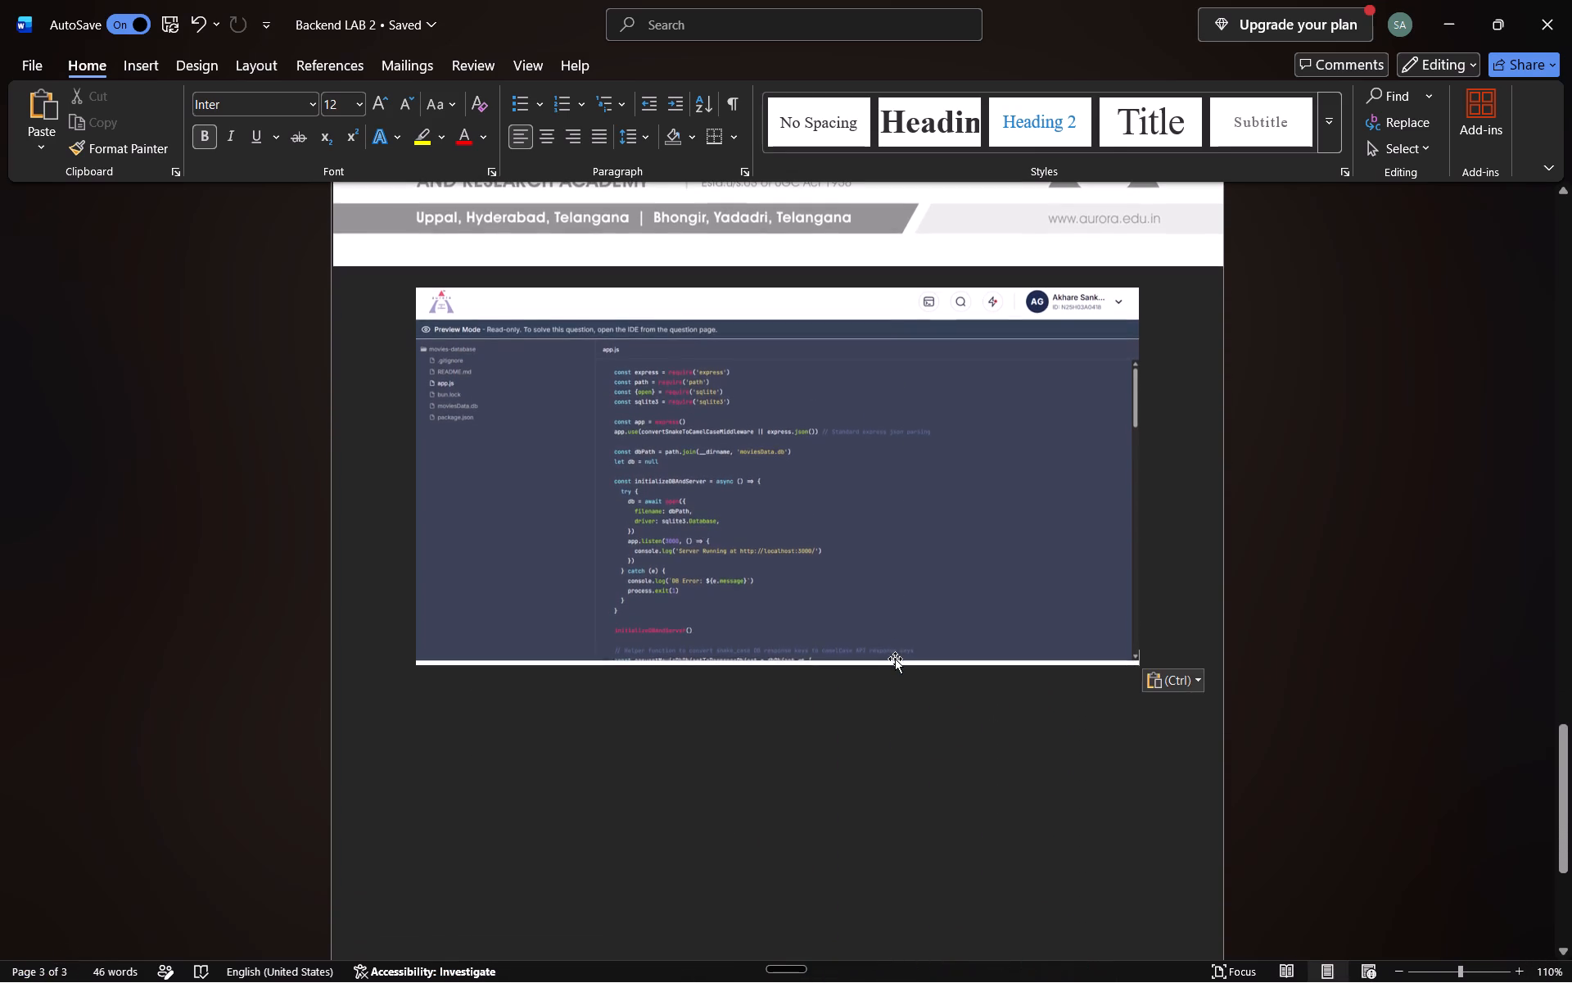
scroll(895, 659, "down", 2)
scroll(895, 659, "up", 4)
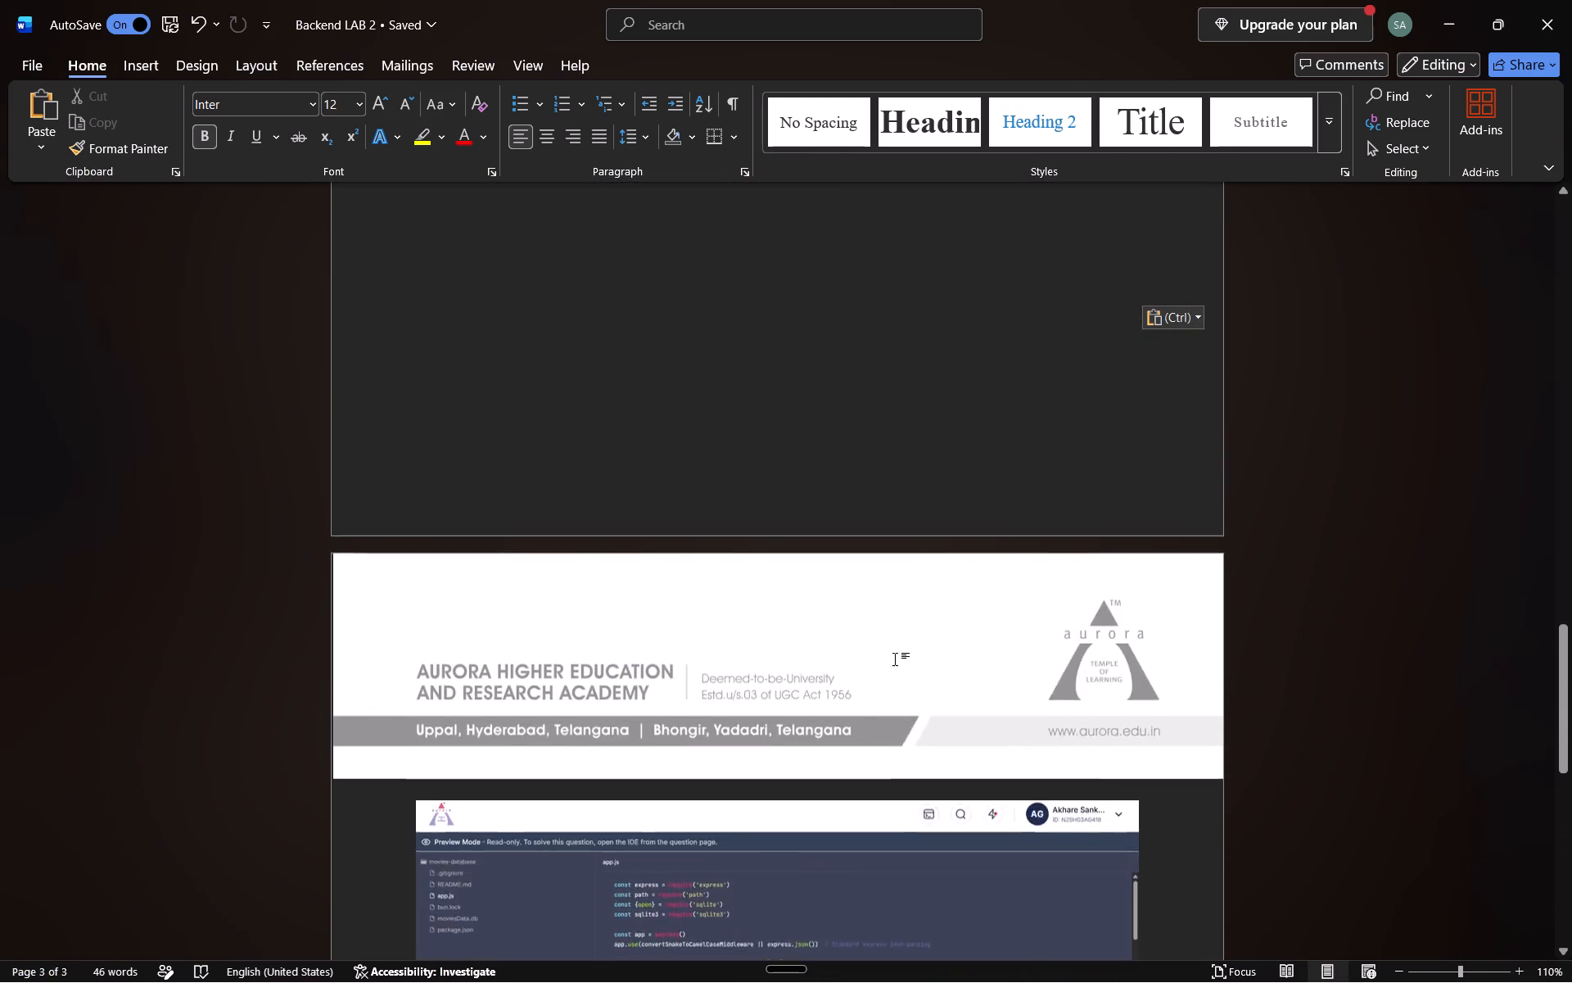
scroll(895, 659, "up", 1)
scroll(895, 659, "down", 4)
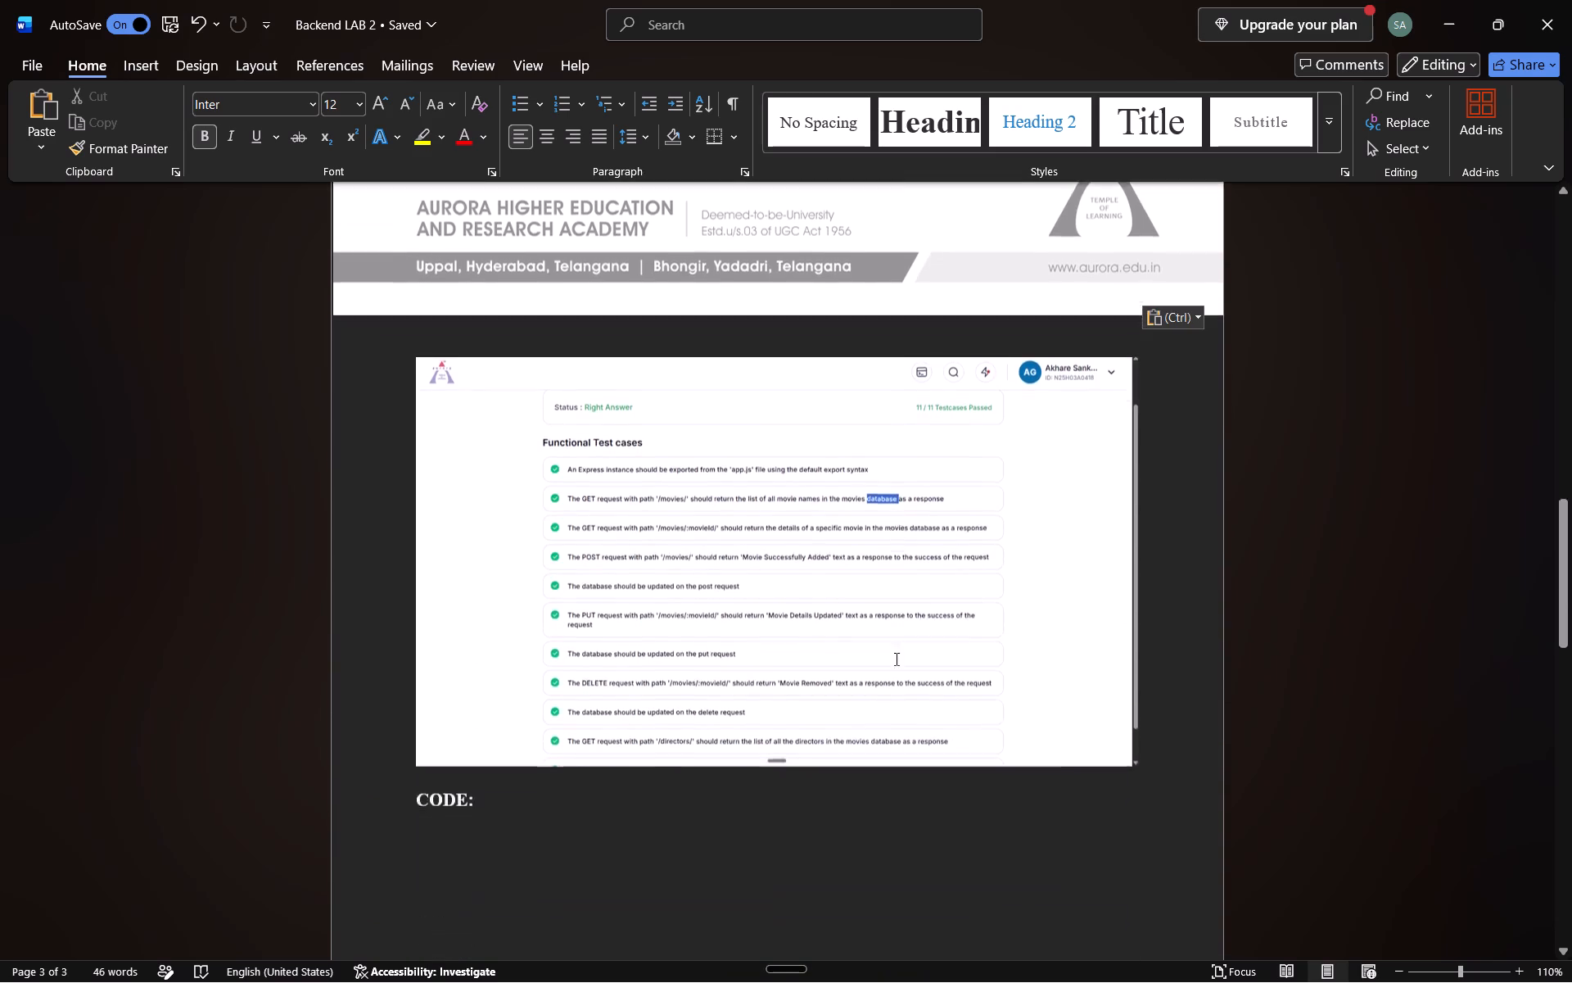
scroll(895, 659, "down", 1)
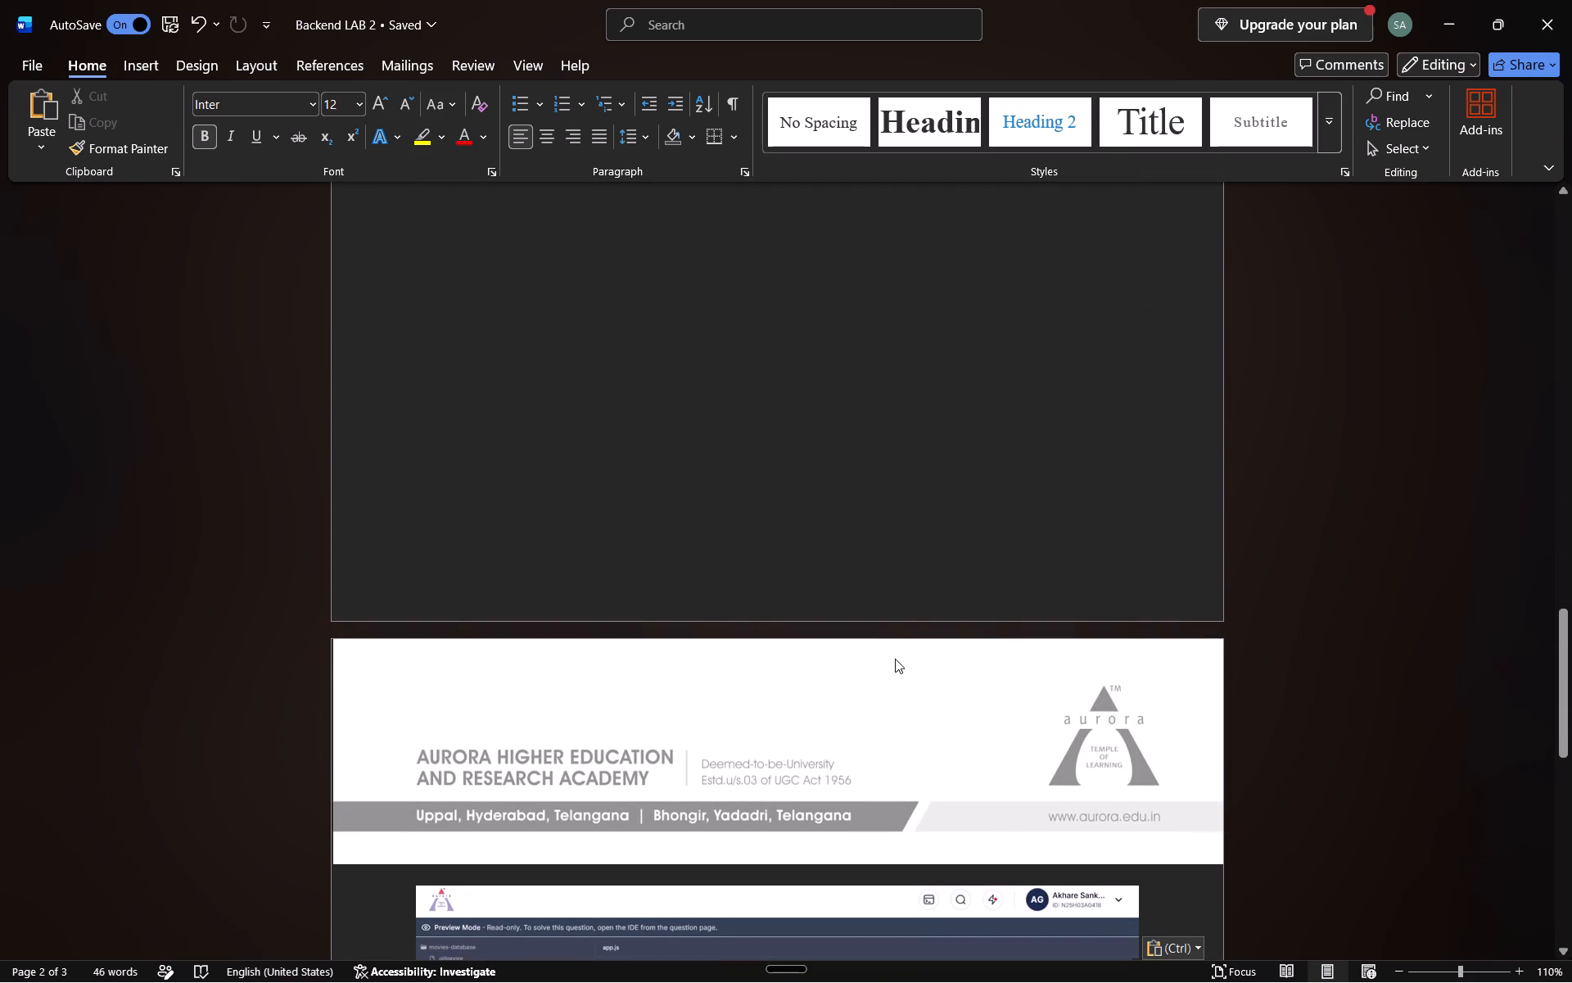
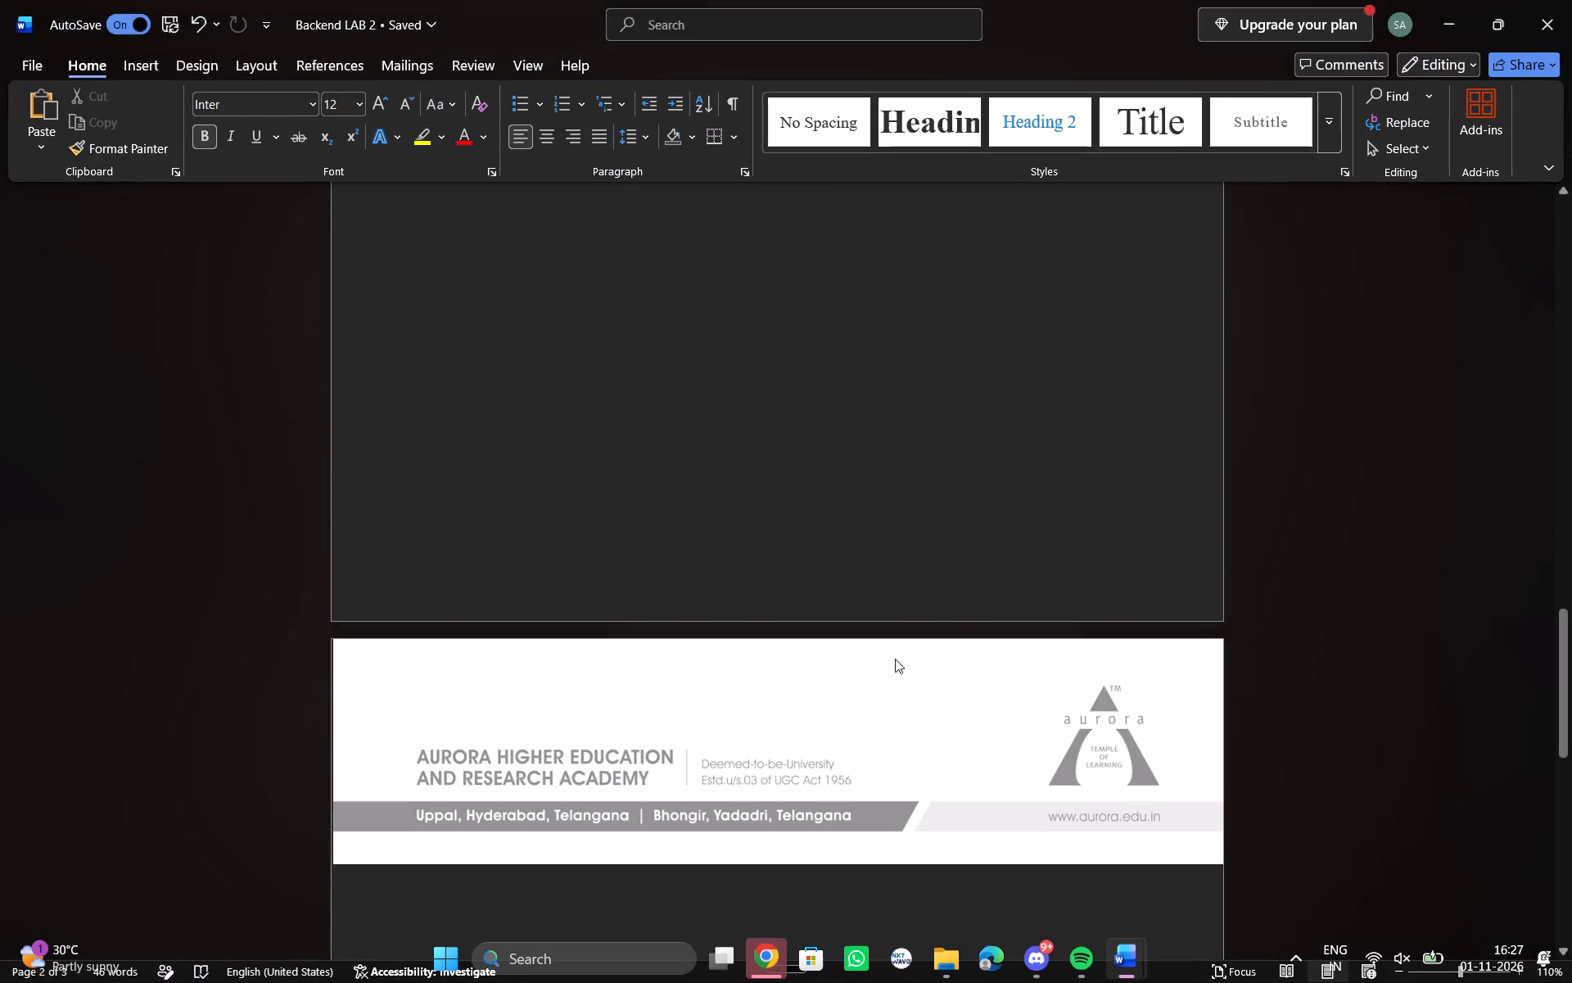
Switch to the Movies app.js preview in Chrome and copy a screenshot of the code from the initializeDBAndServer call through API 1.
scroll(957, 514, "down", 2)
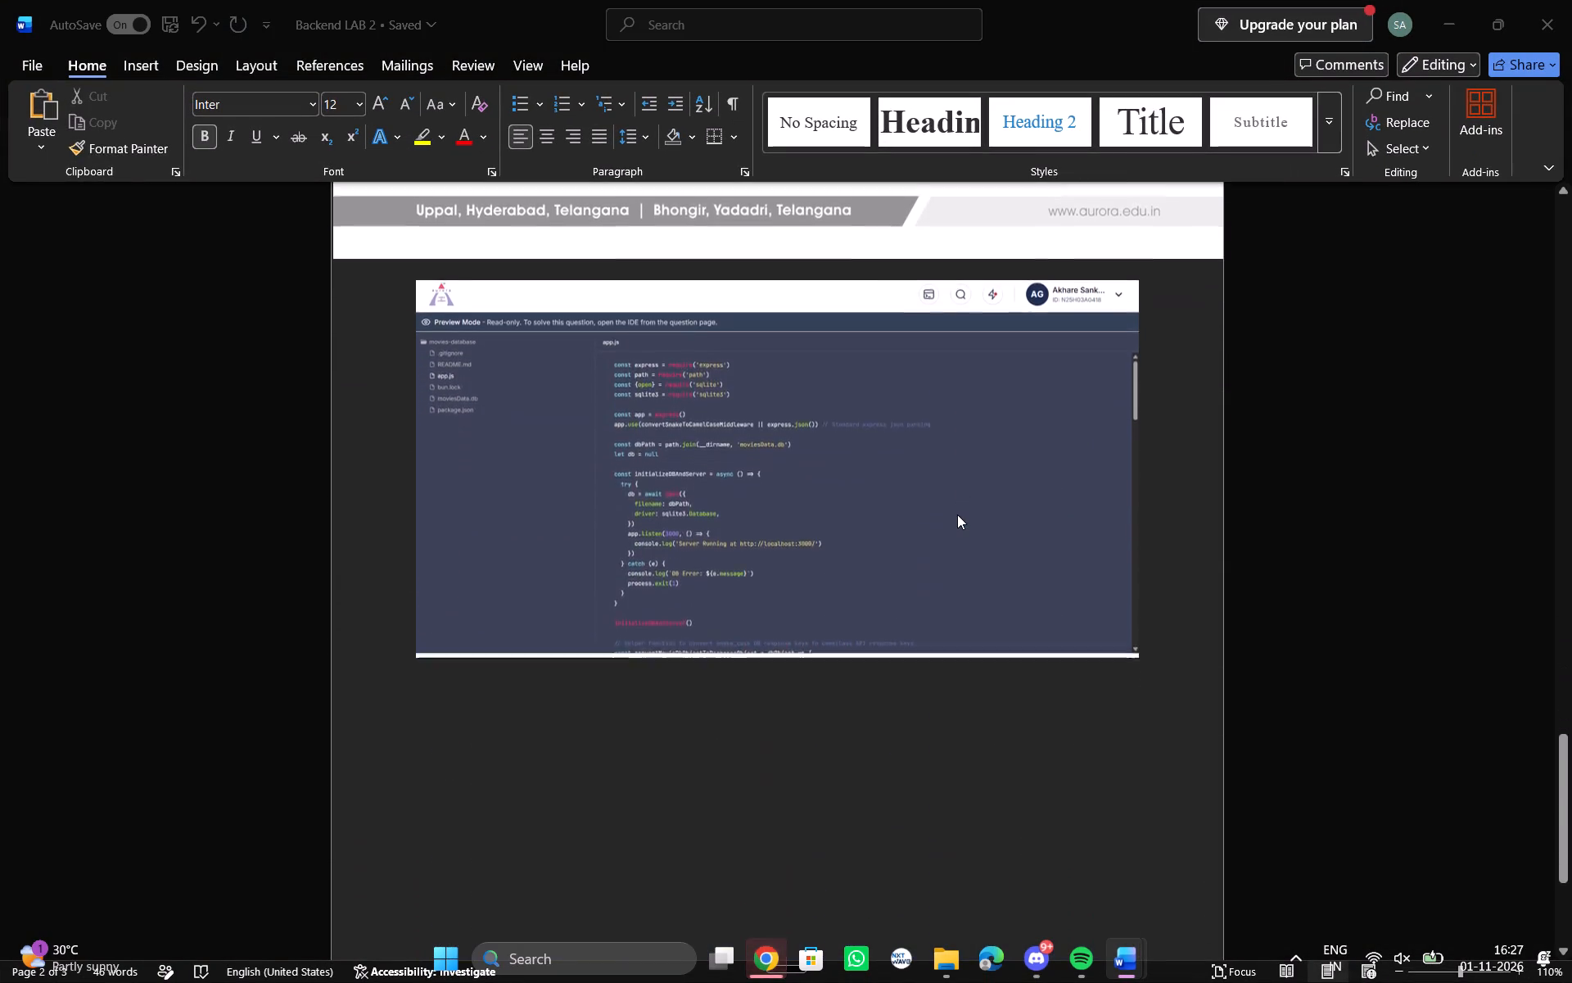
scroll(957, 514, "down", 3)
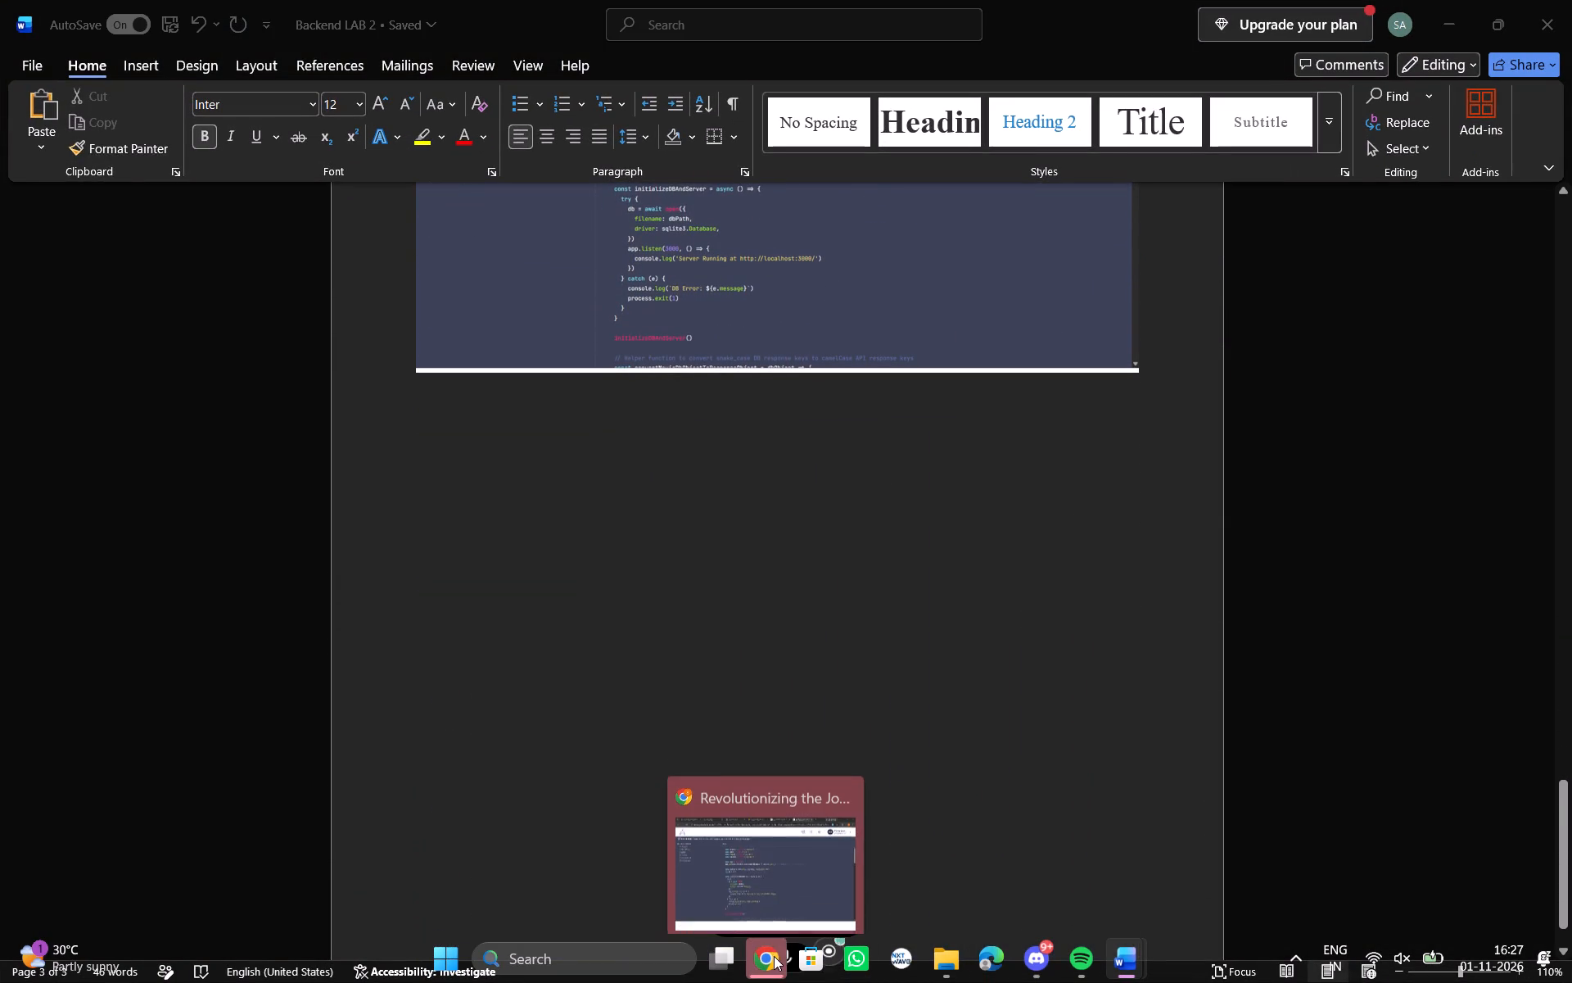
left_click(779, 866)
scroll(766, 677, "down", 1)
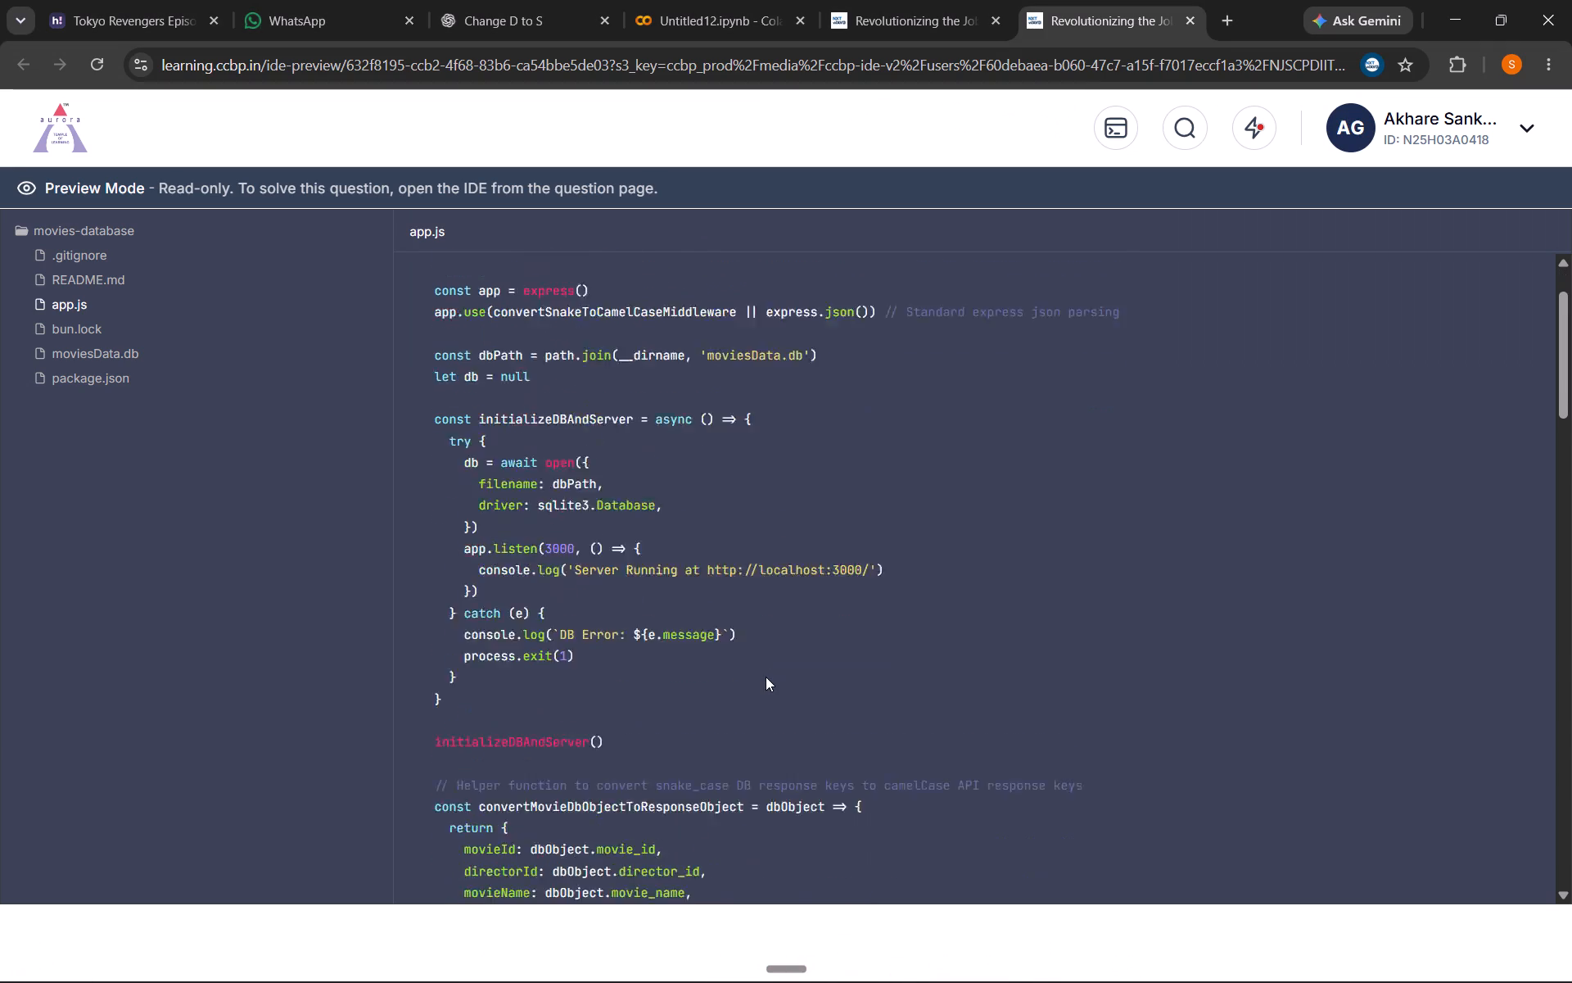
scroll(766, 677, "down", 2)
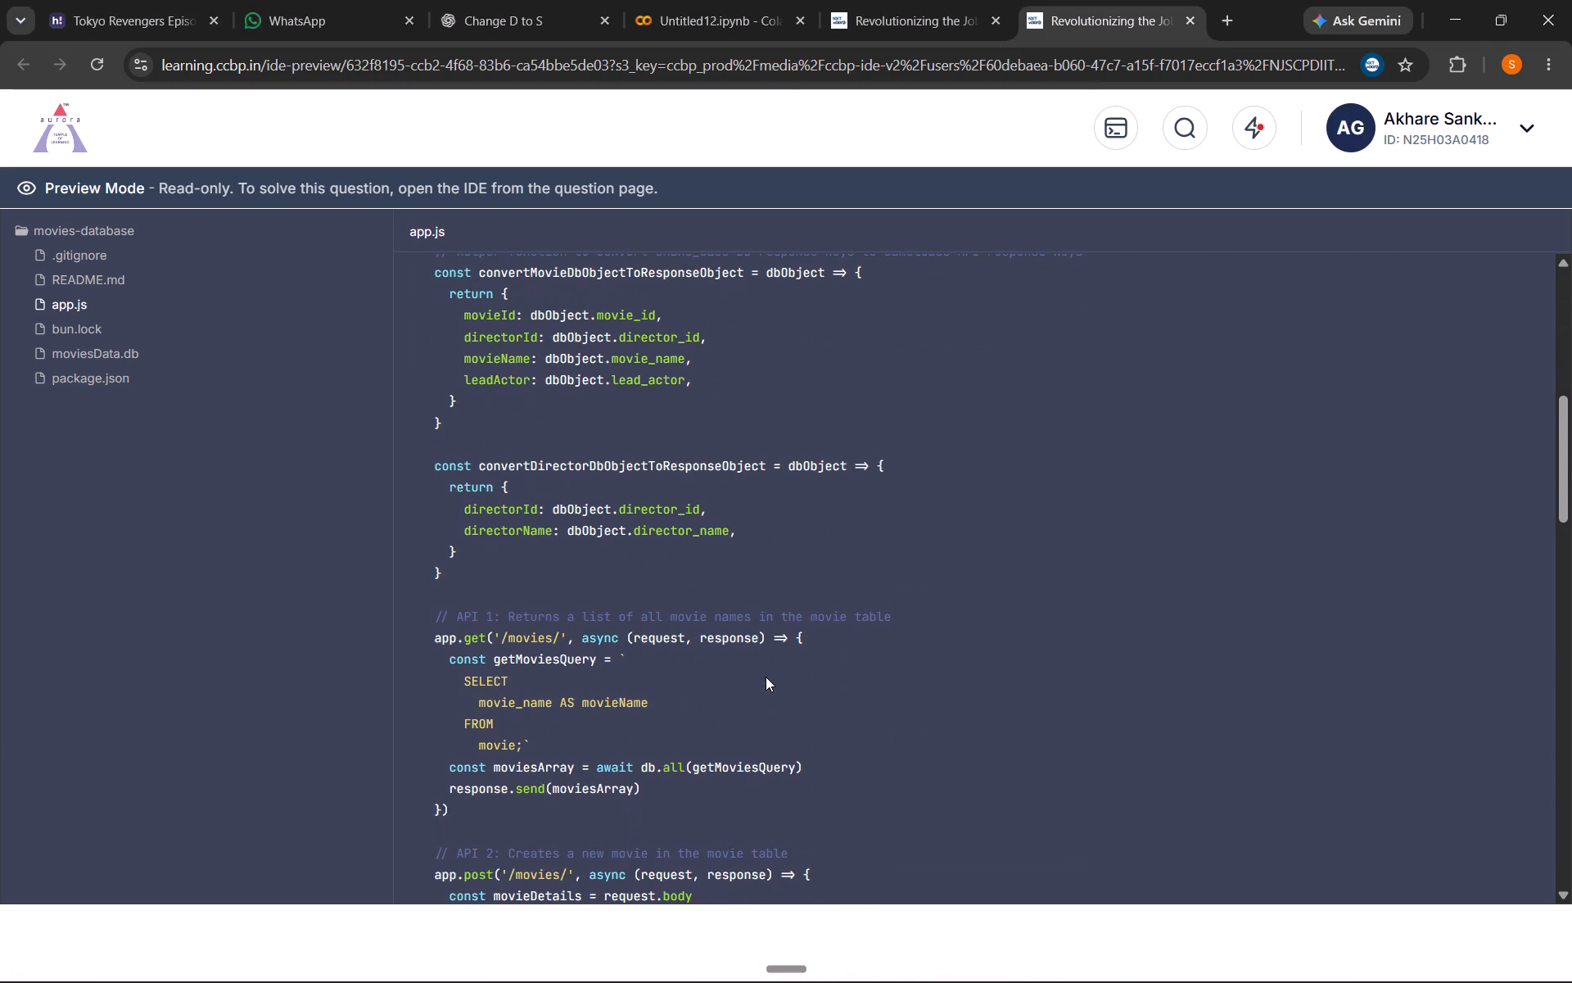
scroll(766, 677, "down", 1)
scroll(766, 677, "up", 1)
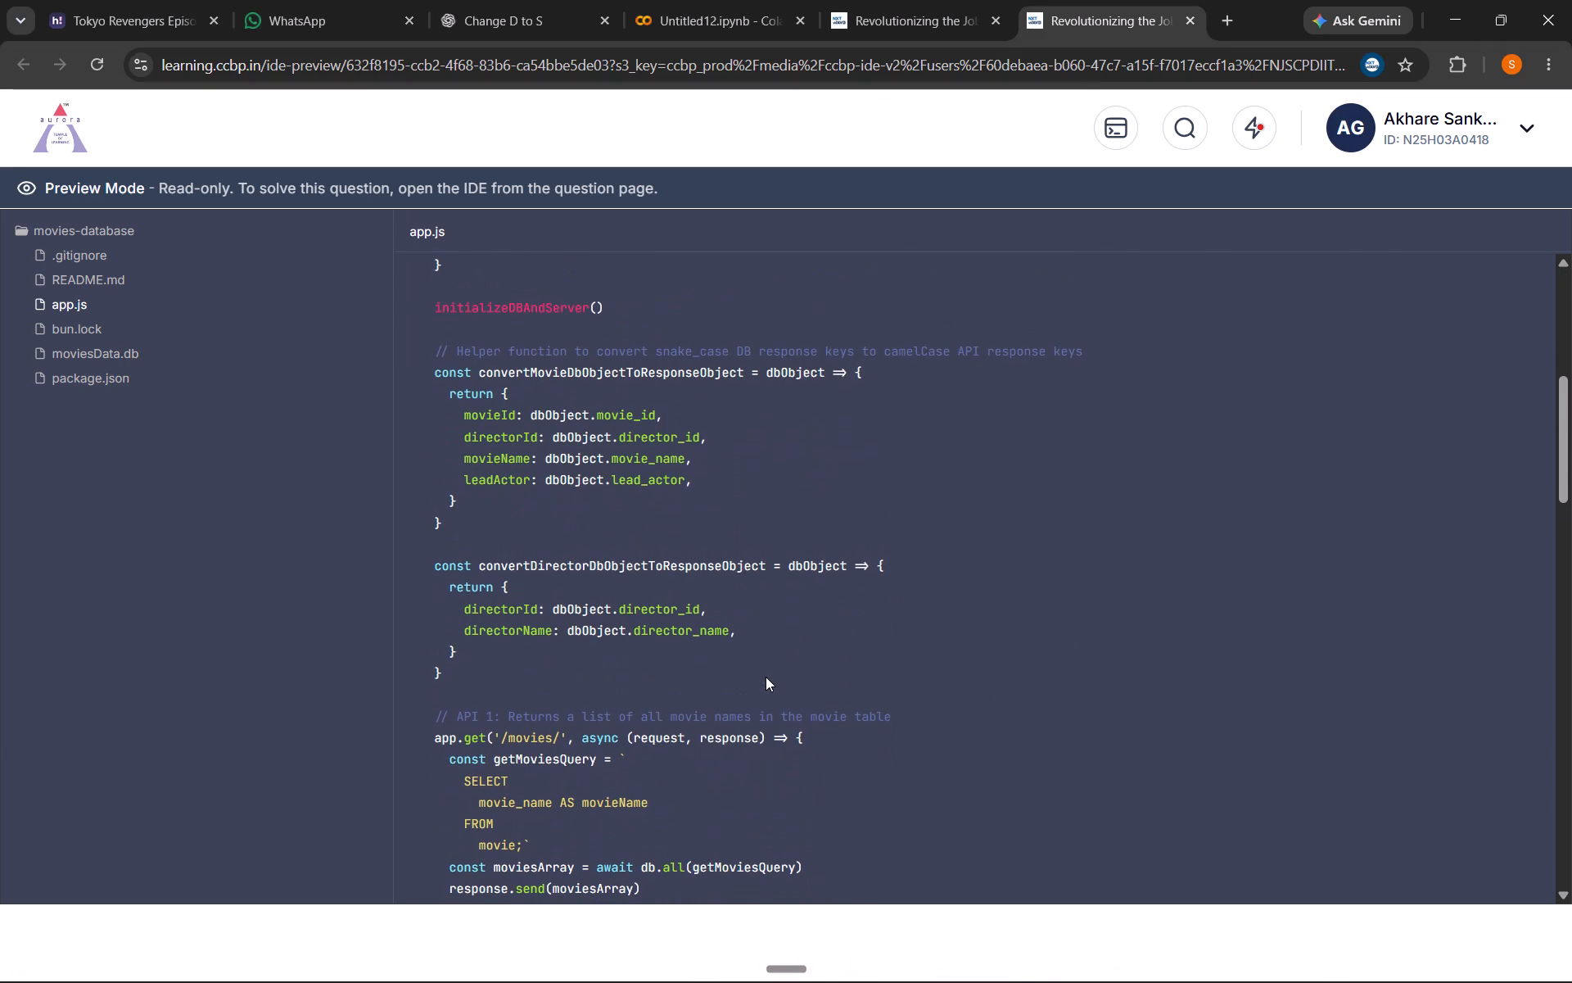
key("shift+super+s")
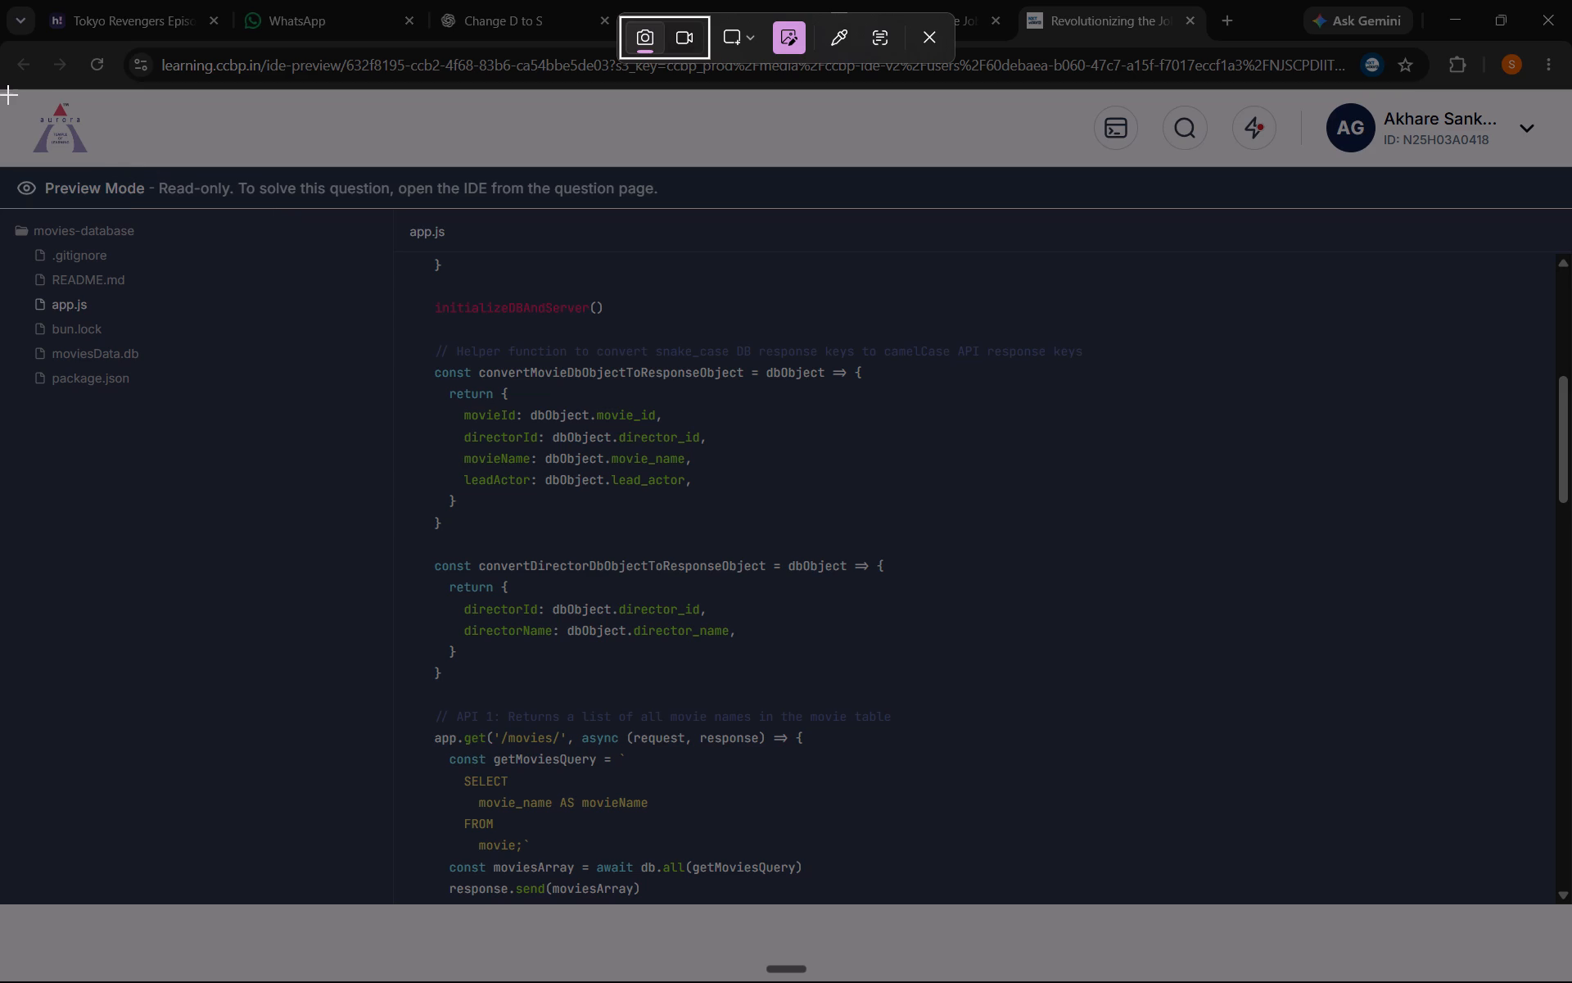
left_click_drag(4, 93, 1511, 865)
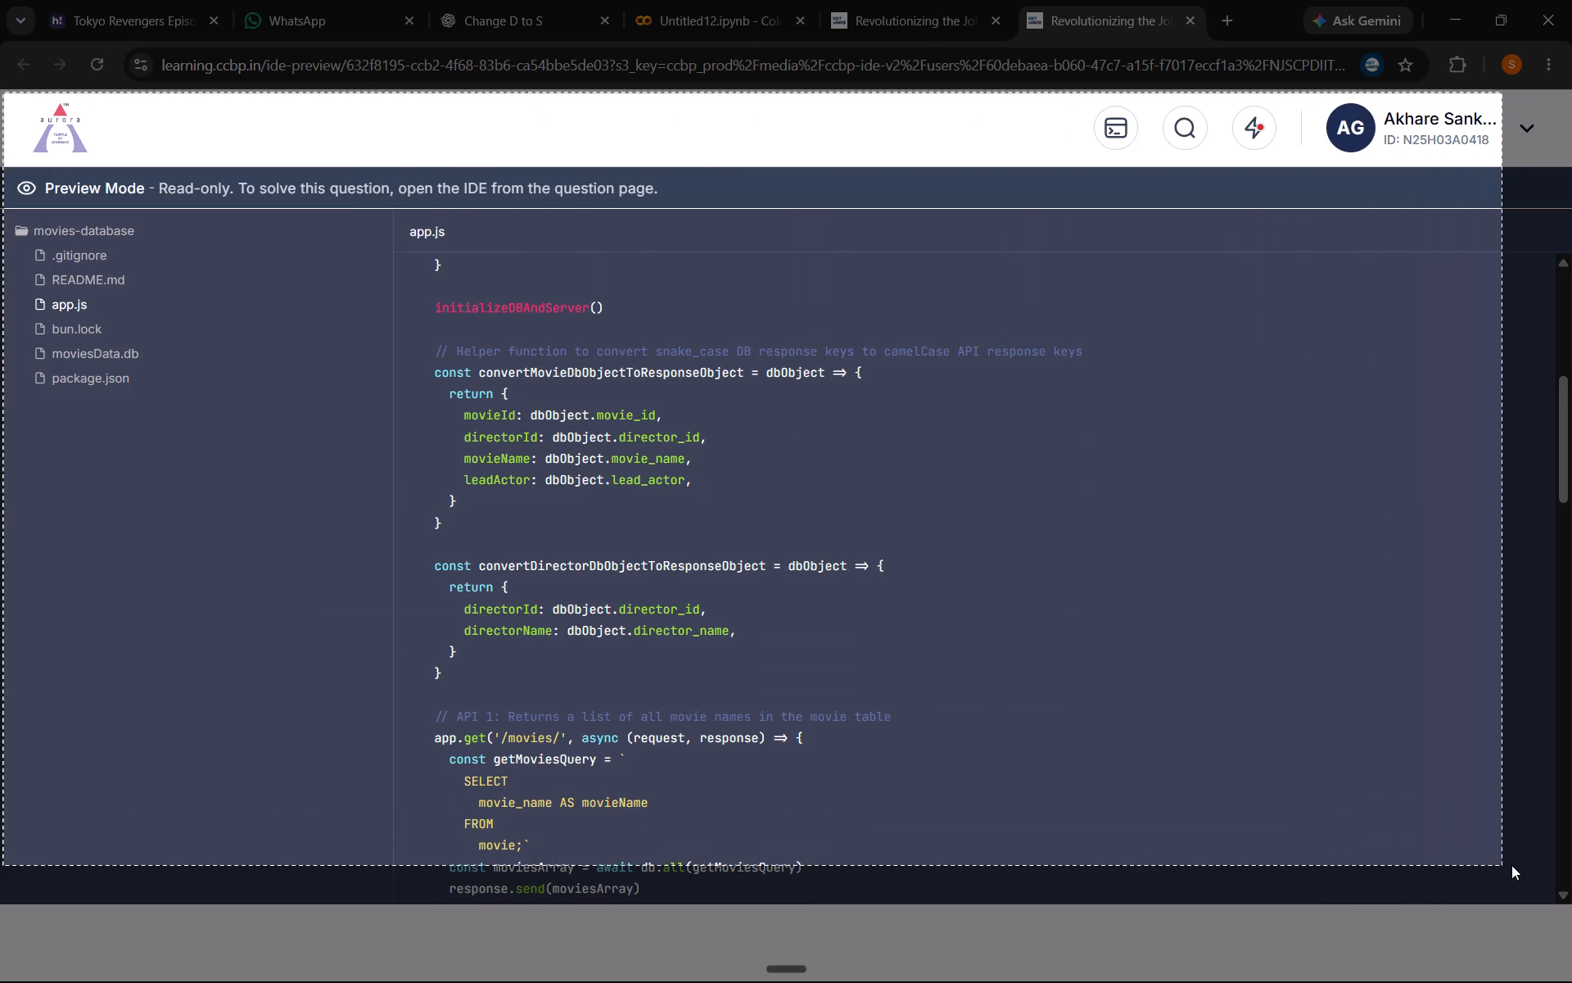
left_click_drag(1511, 865, 1571, 904)
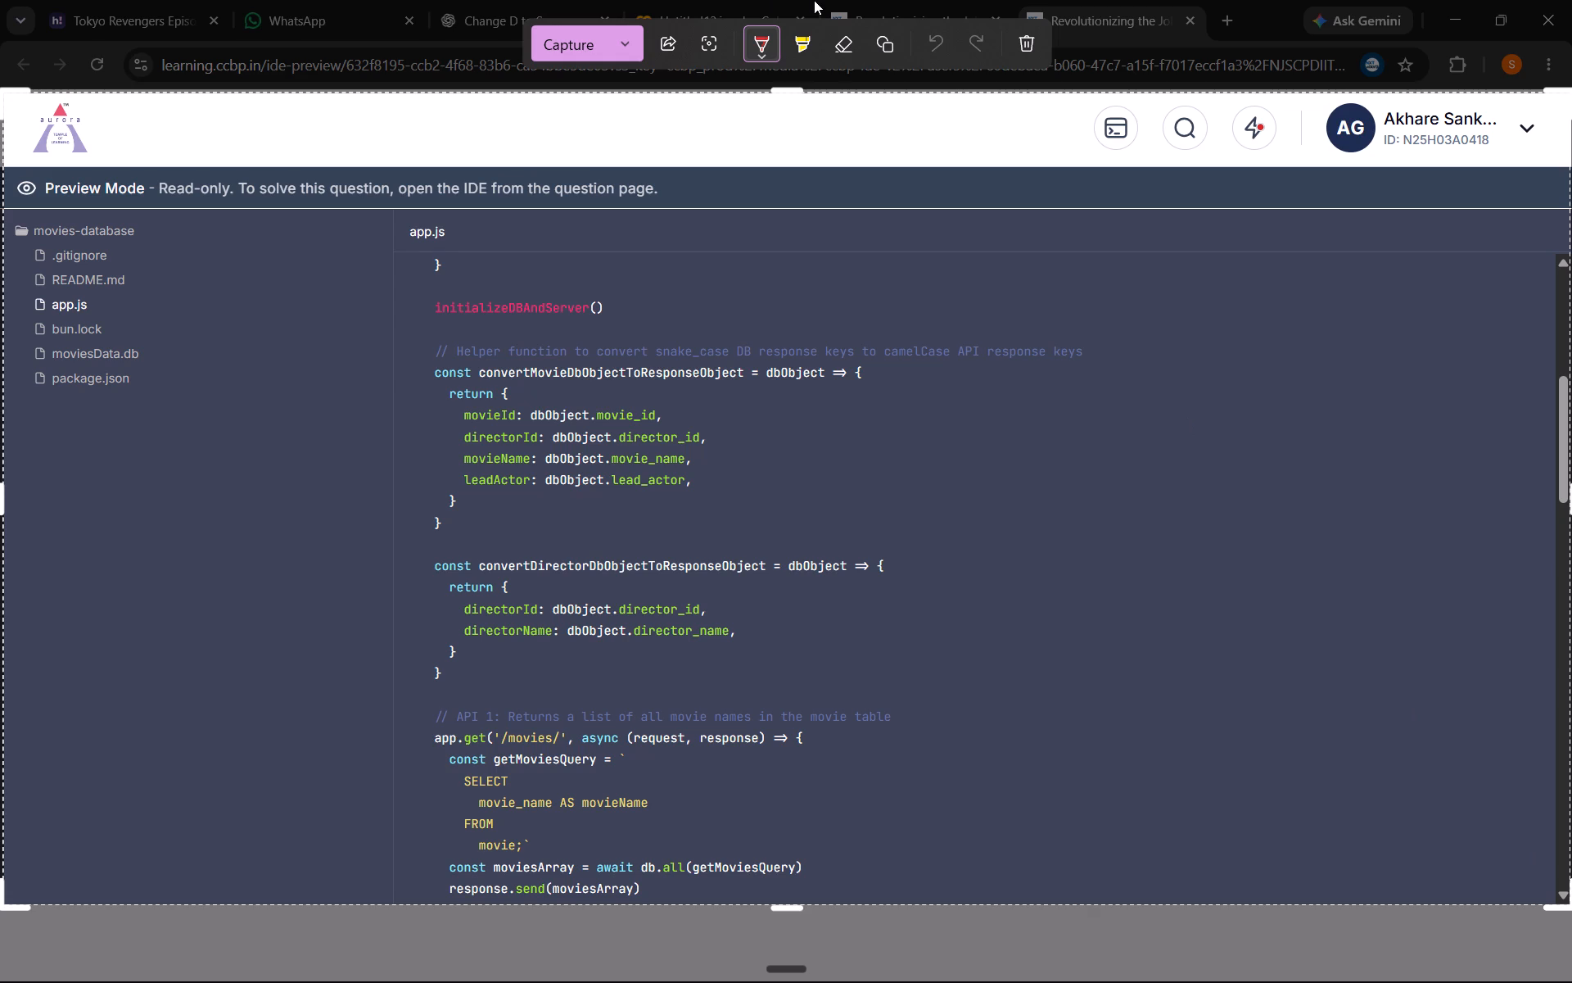
left_click(632, 38)
left_click(612, 176)
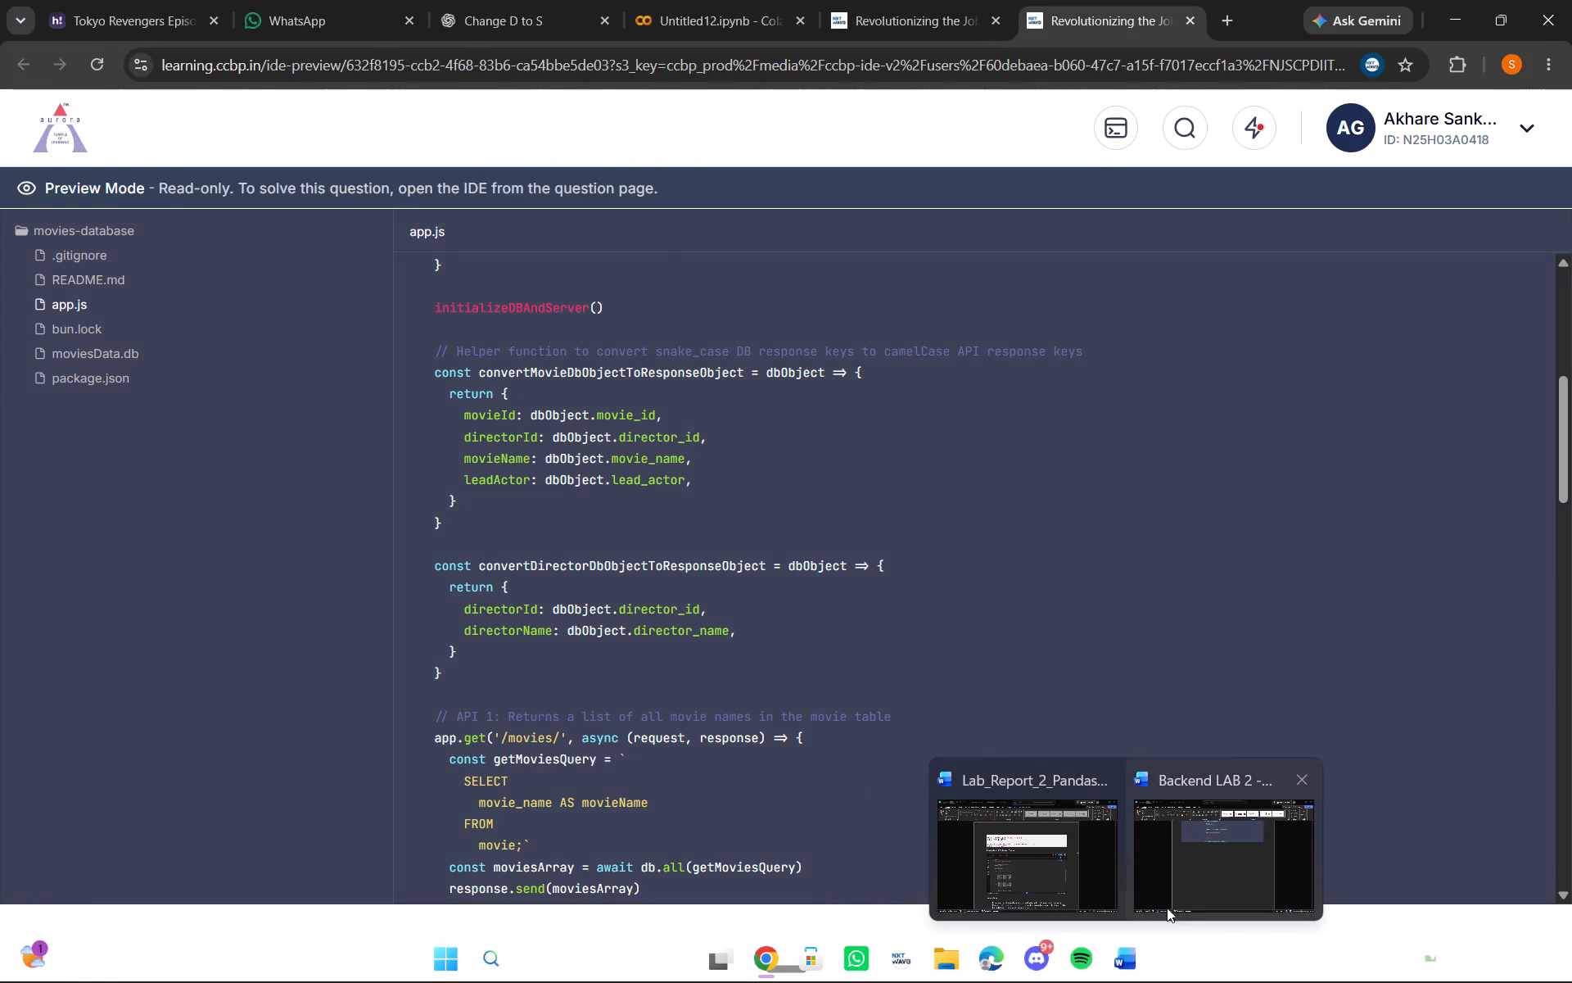
Switch to the Backend LAB 2 document in Word and paste the copied screenshot below the first Movies code screenshot.
left_click(1184, 865)
left_click(676, 573)
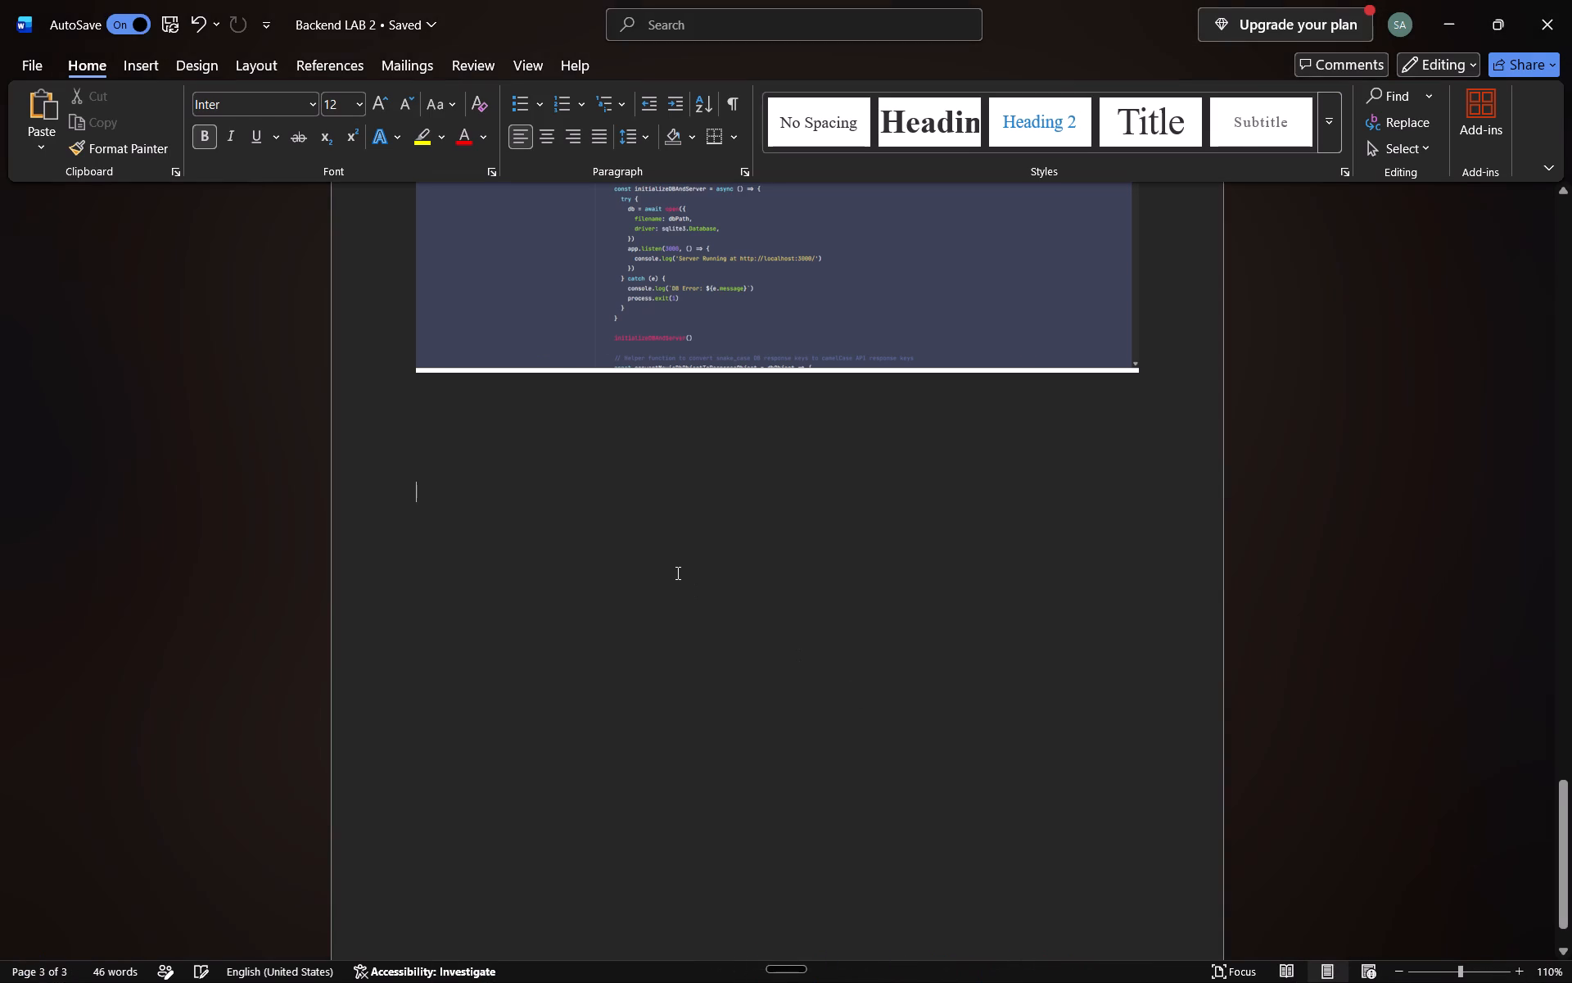
key("ctrl+v")
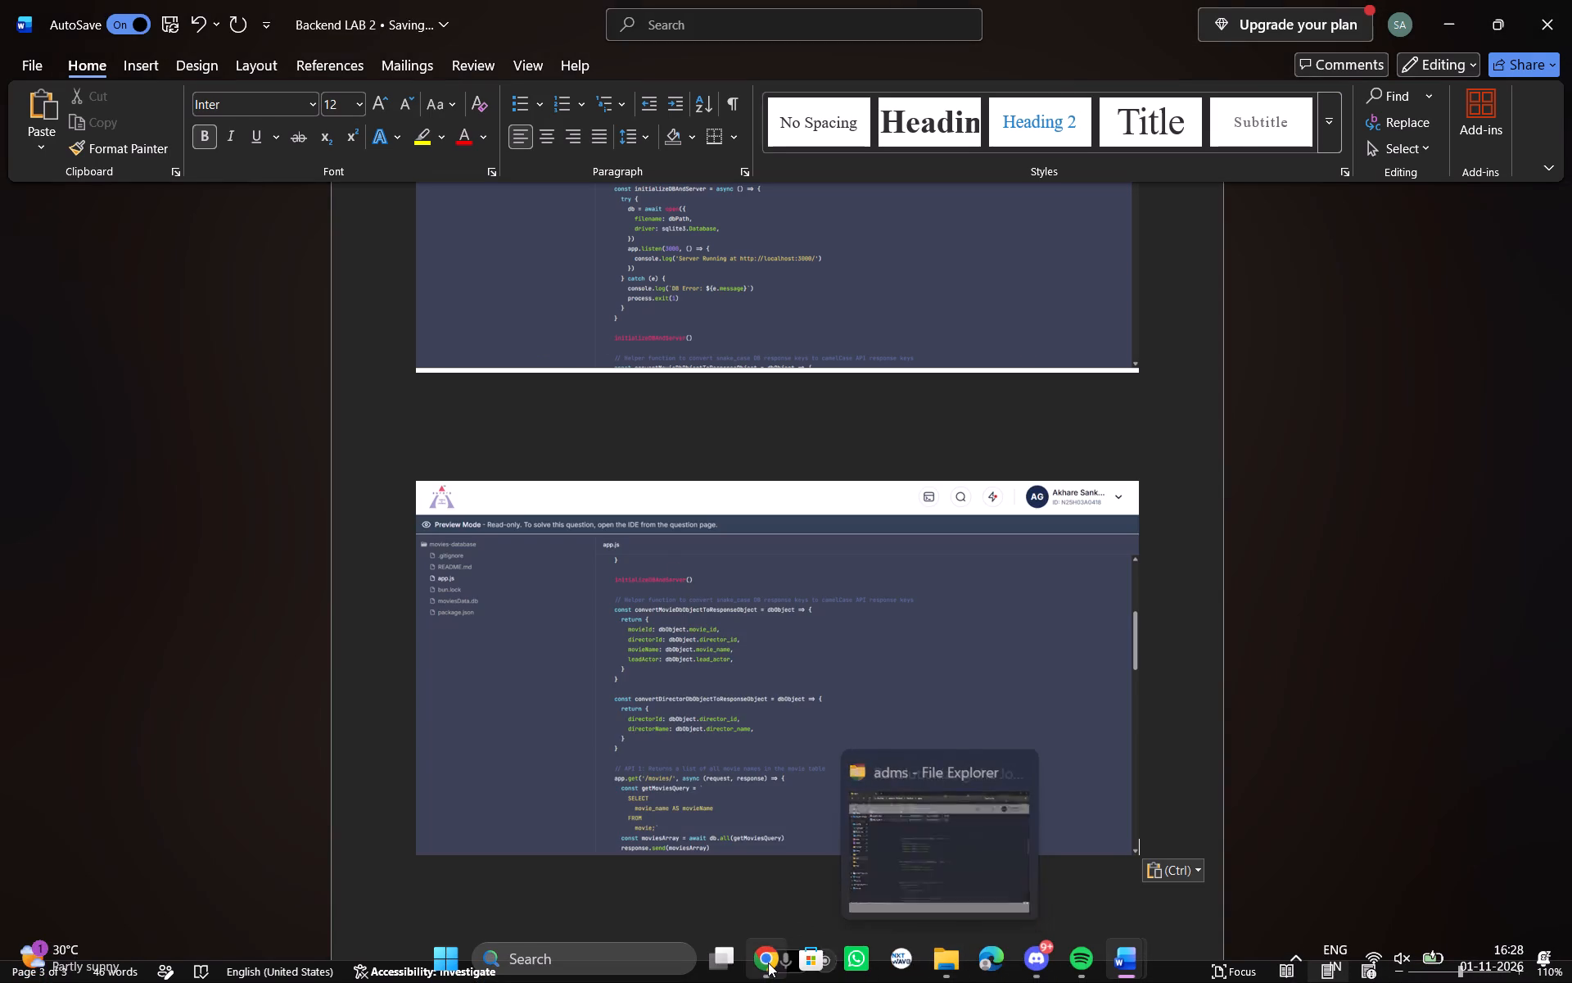
Return to the Movies app.js preview in Chrome and copy a full-width screenshot of the API 3 and API 4 code.
left_click(768, 892)
scroll(787, 740, "down", 1)
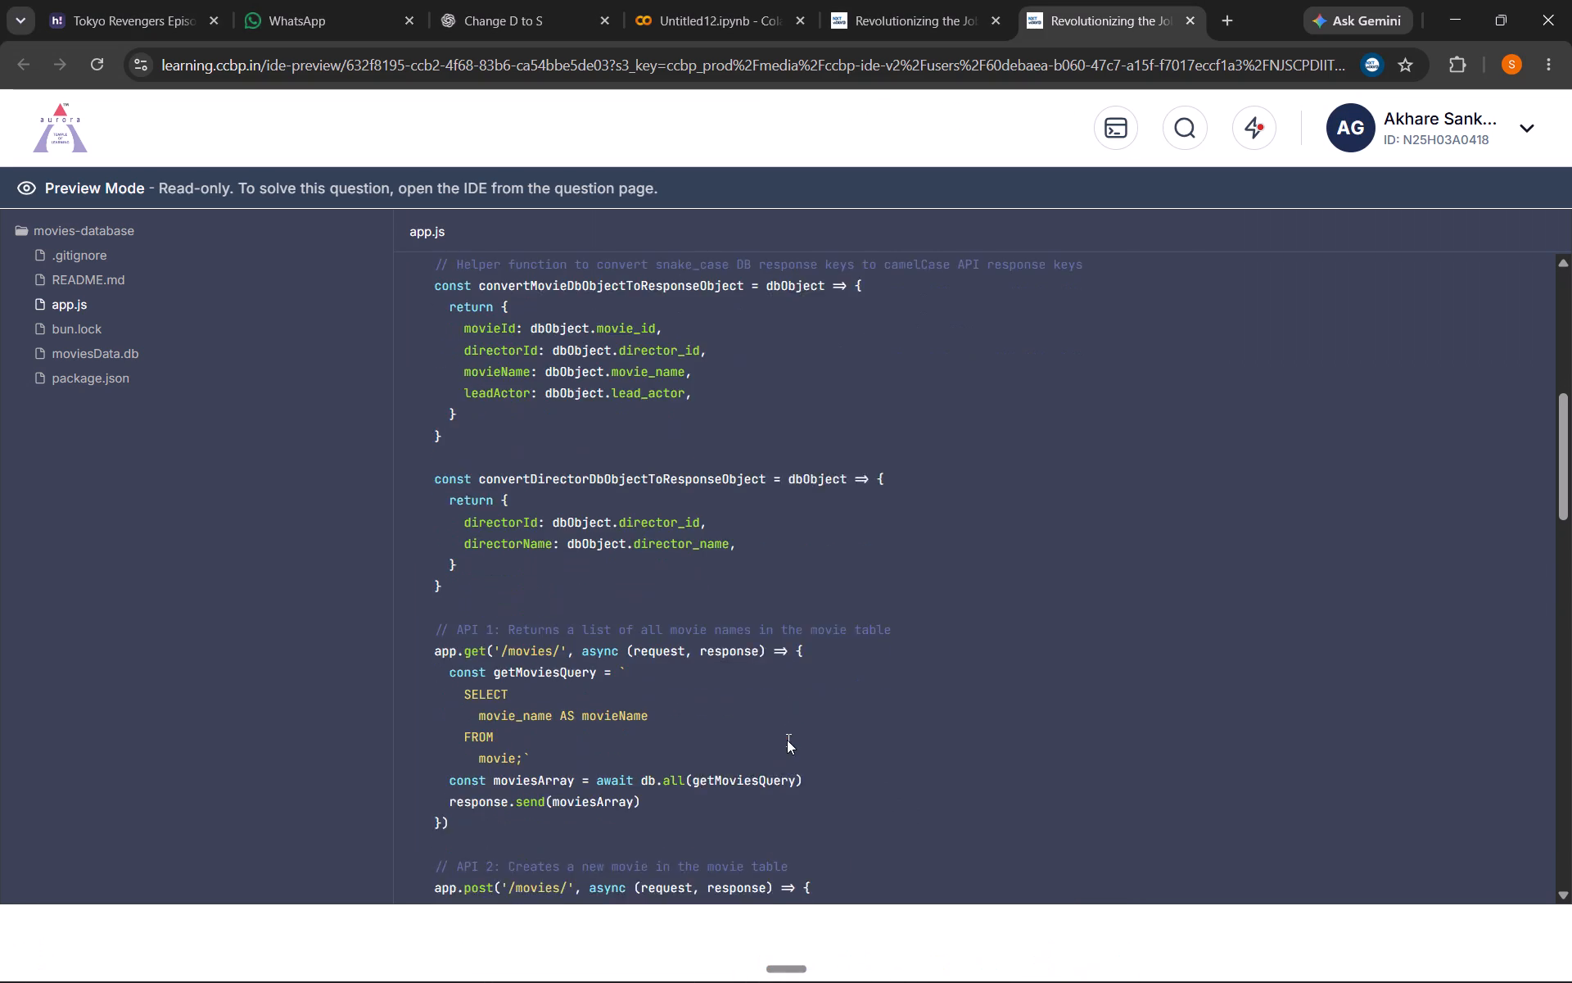
scroll(787, 740, "down", 5)
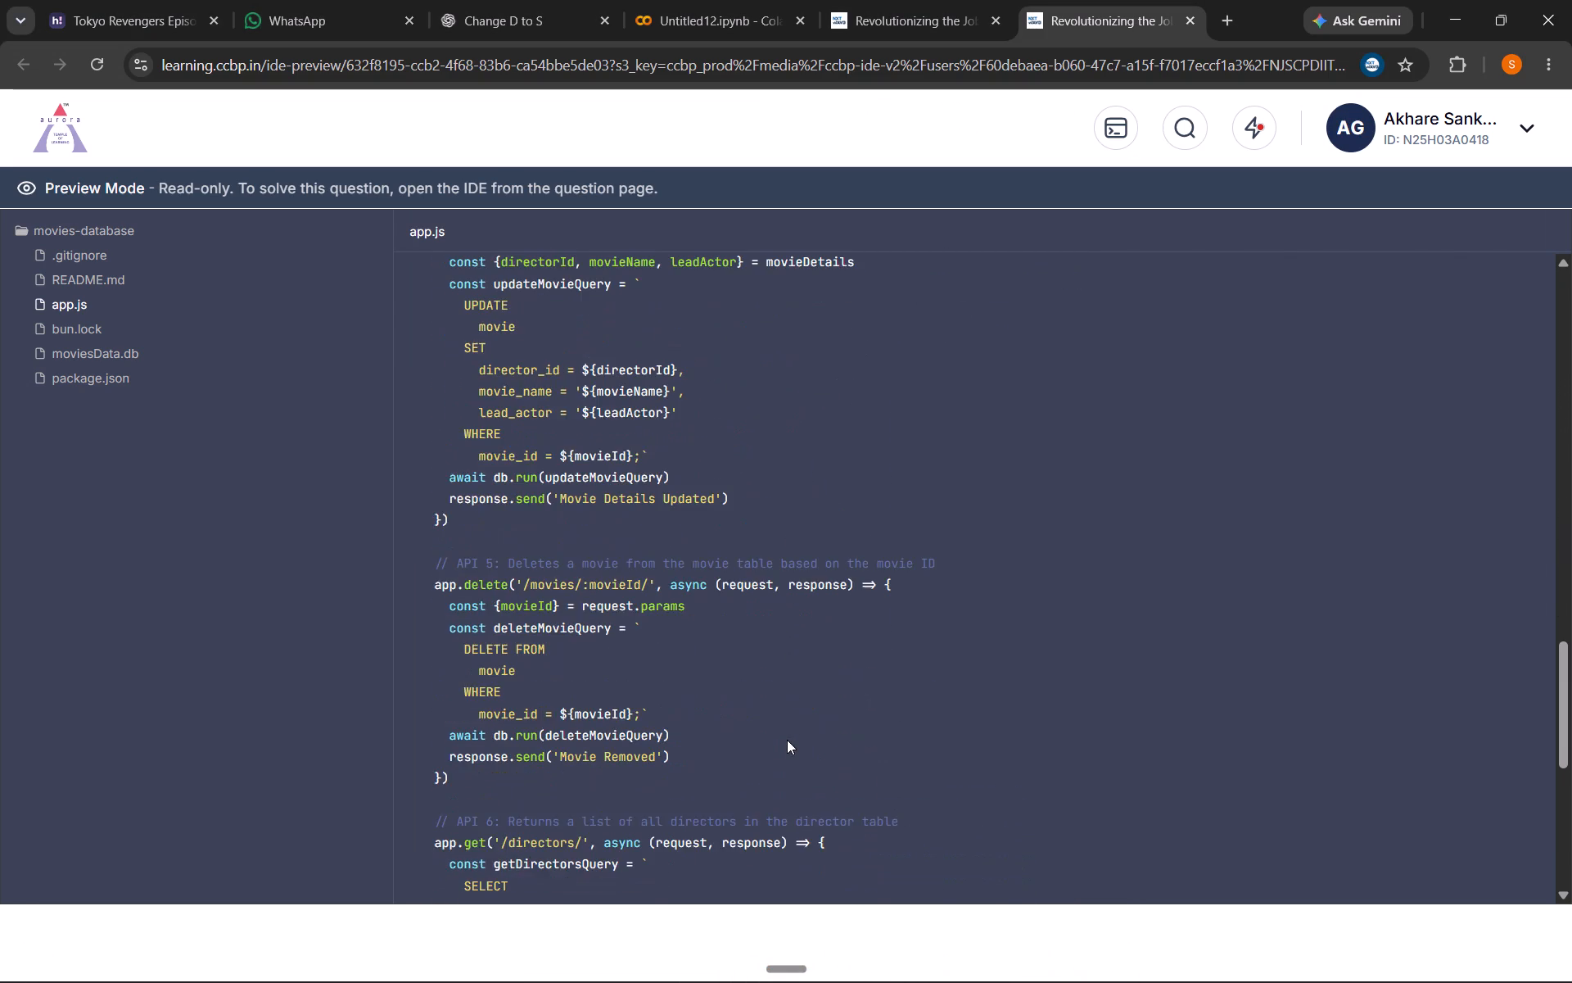
scroll(787, 740, "up", 3)
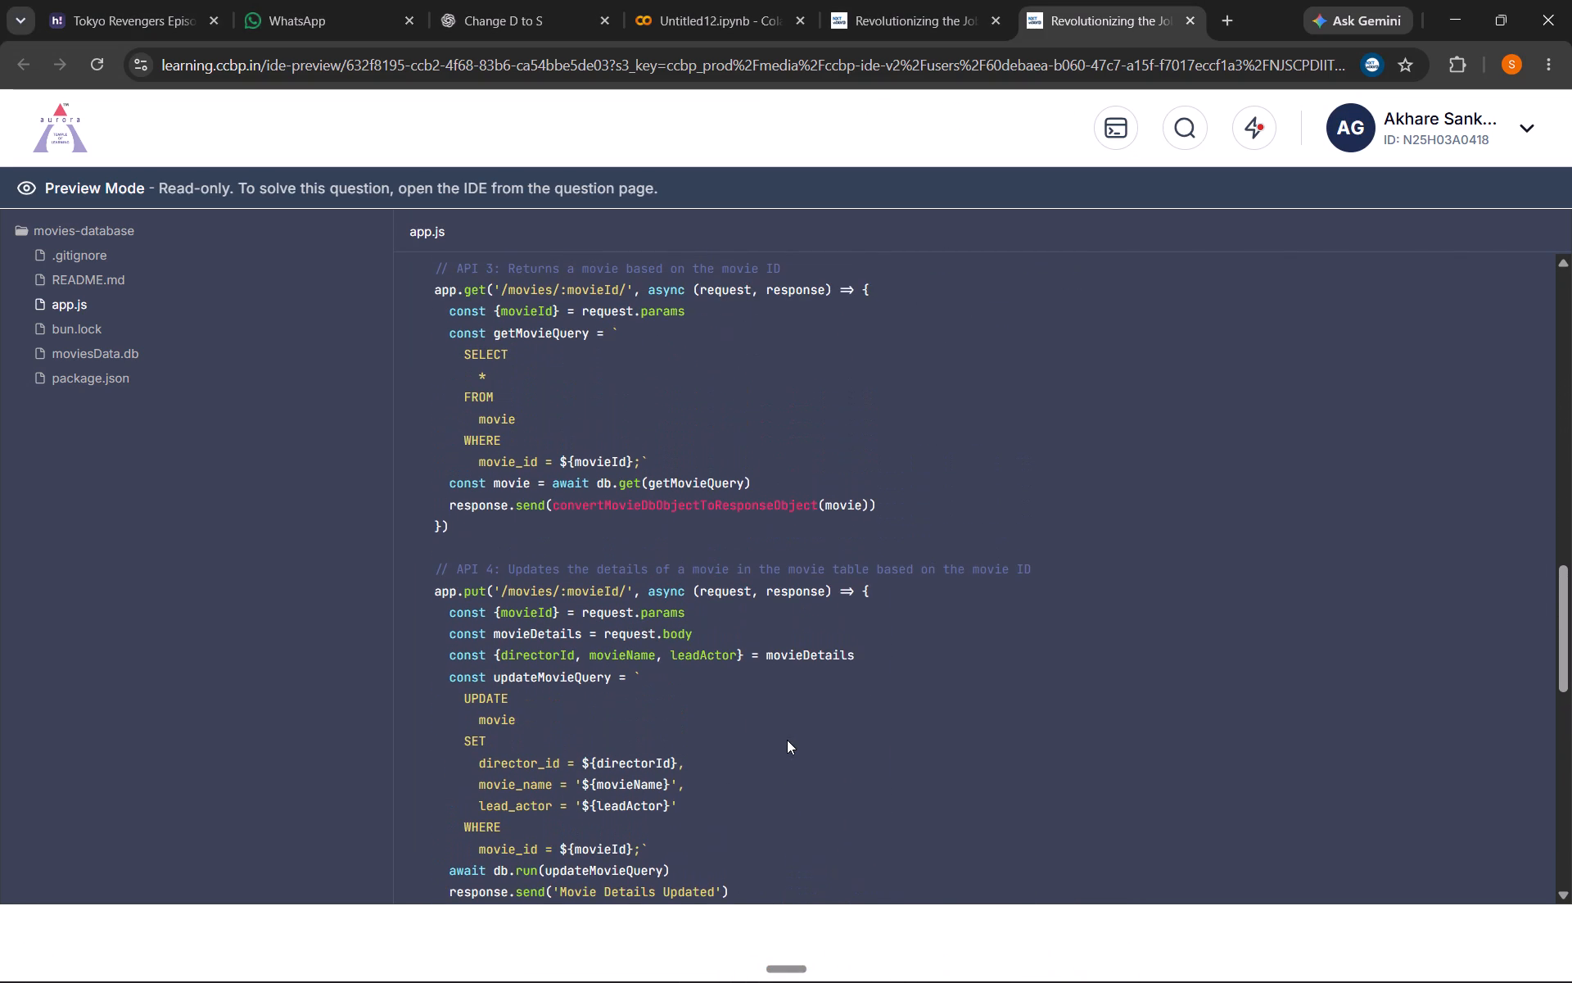
key("shift+super+s")
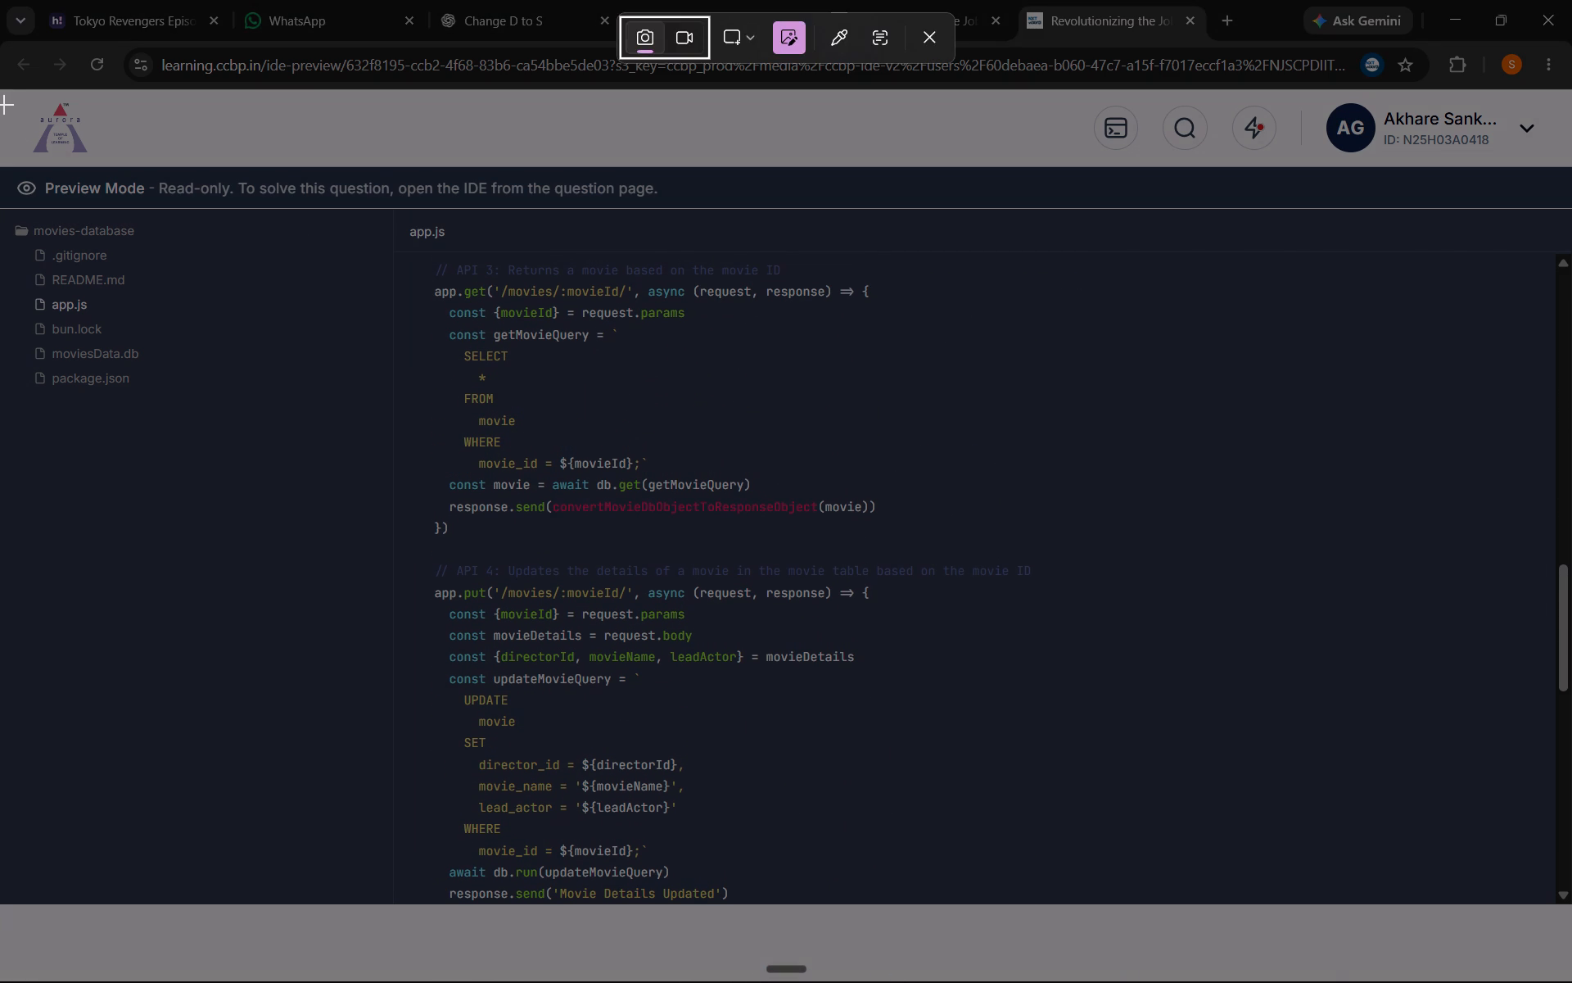
left_click_drag(5, 100, 67, 152)
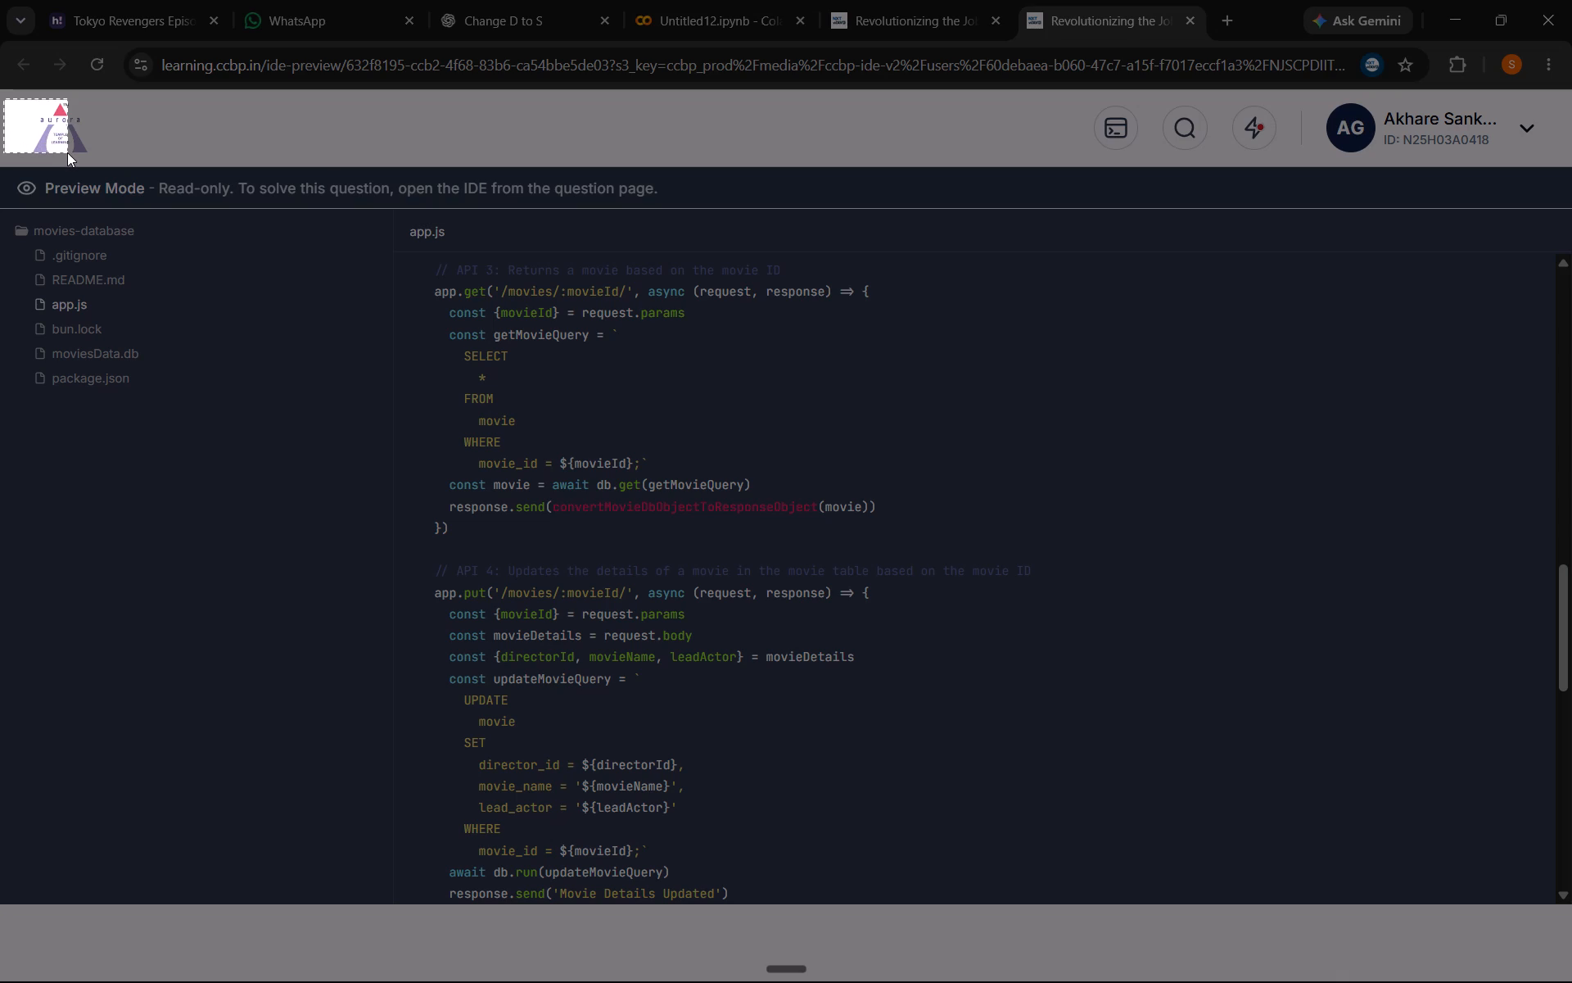
left_click_drag(67, 152, 894, 636)
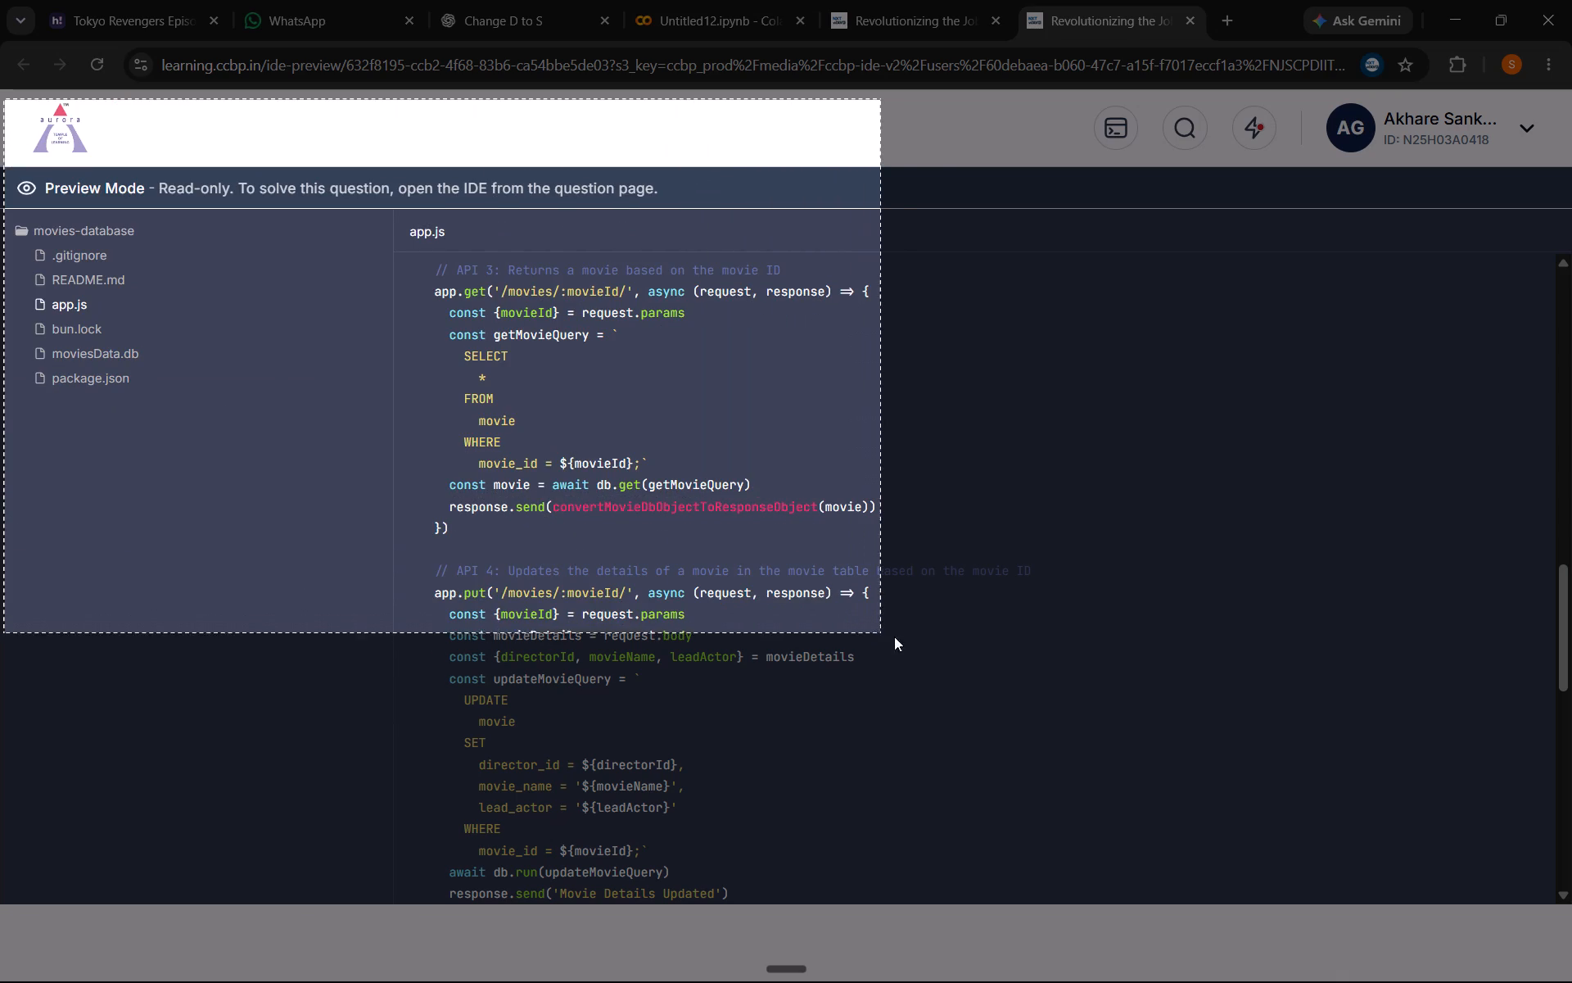
left_click_drag(894, 636, 1010, 678)
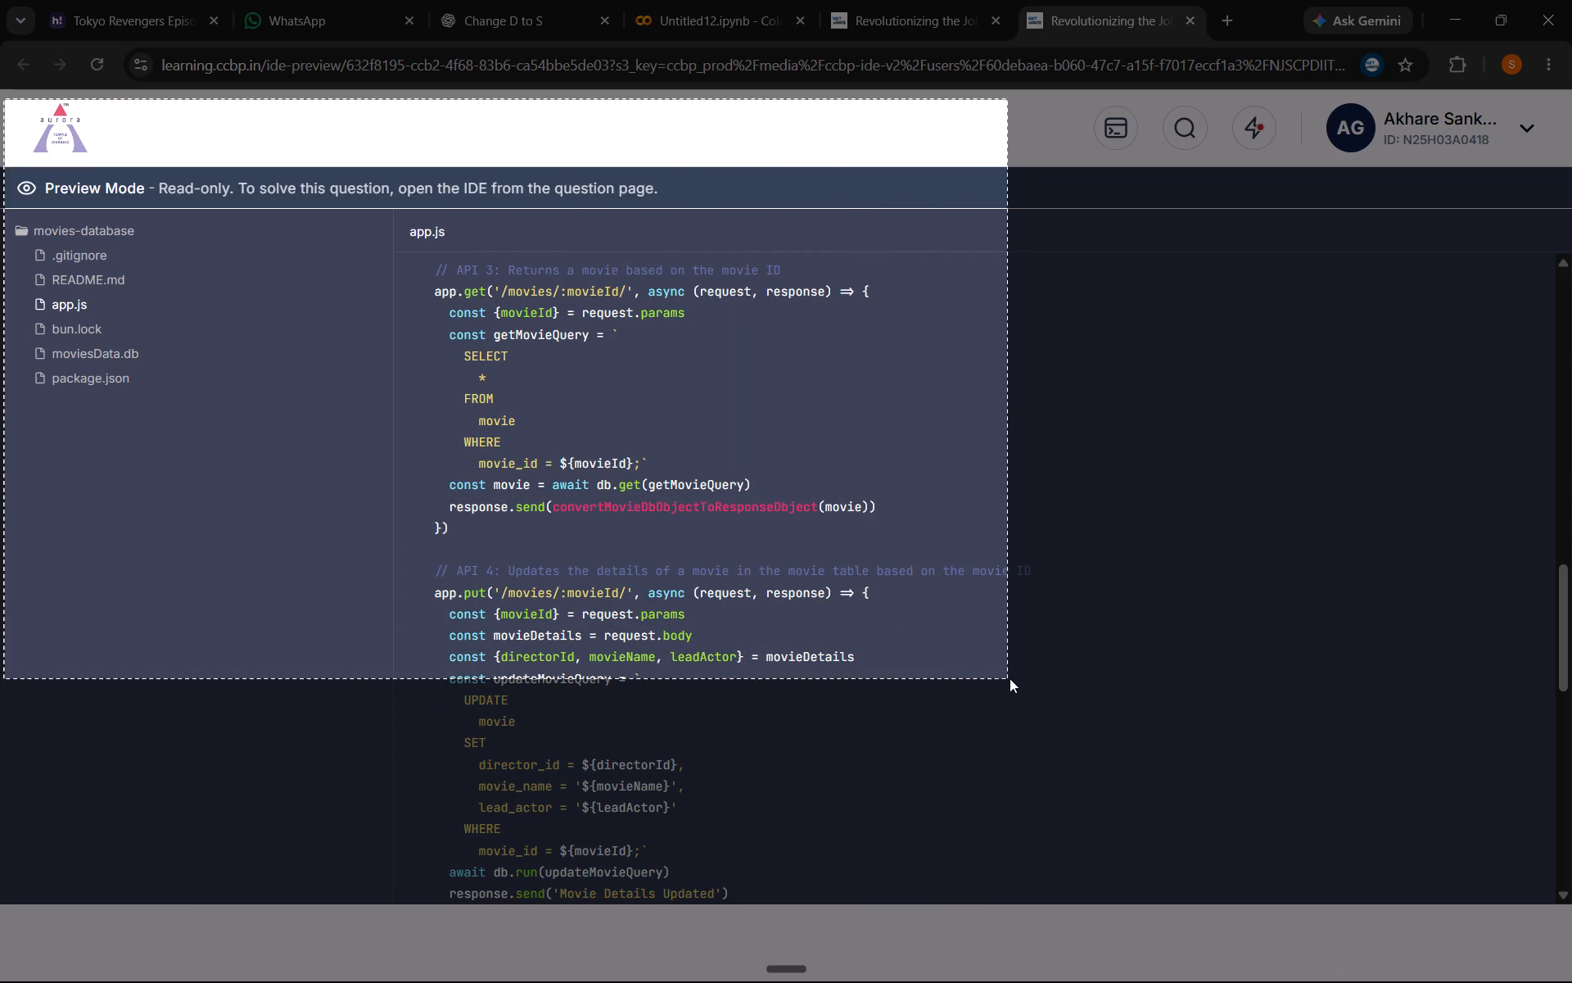
left_click_drag(1010, 678, 1418, 888)
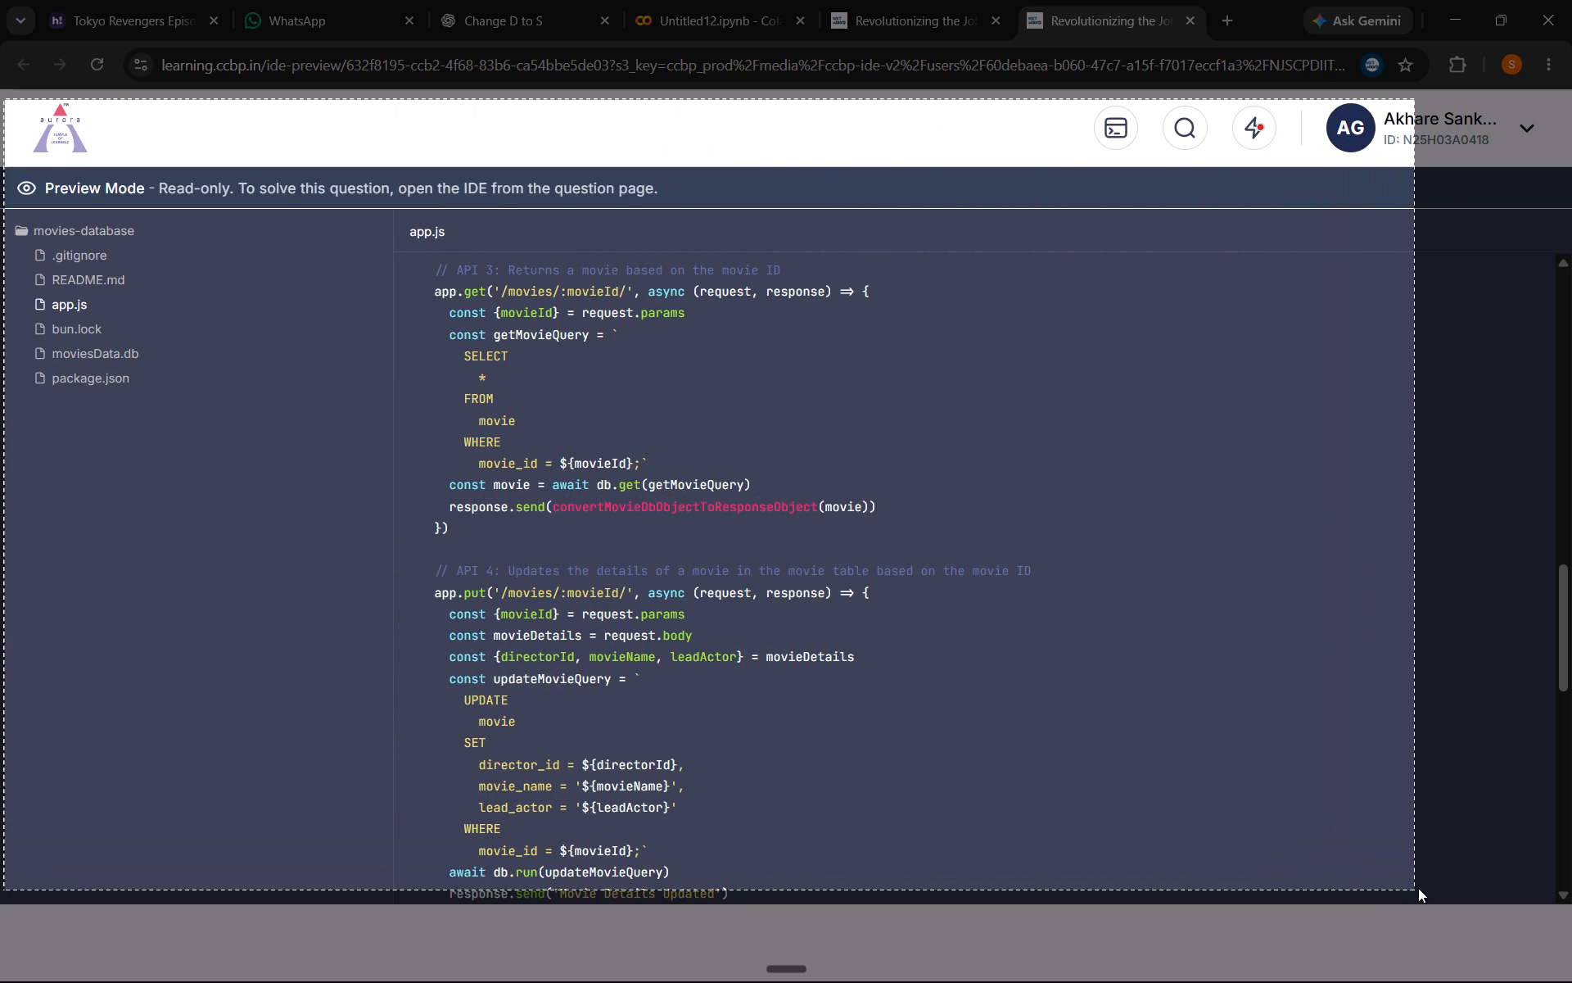
left_click_drag(1418, 888, 1571, 982)
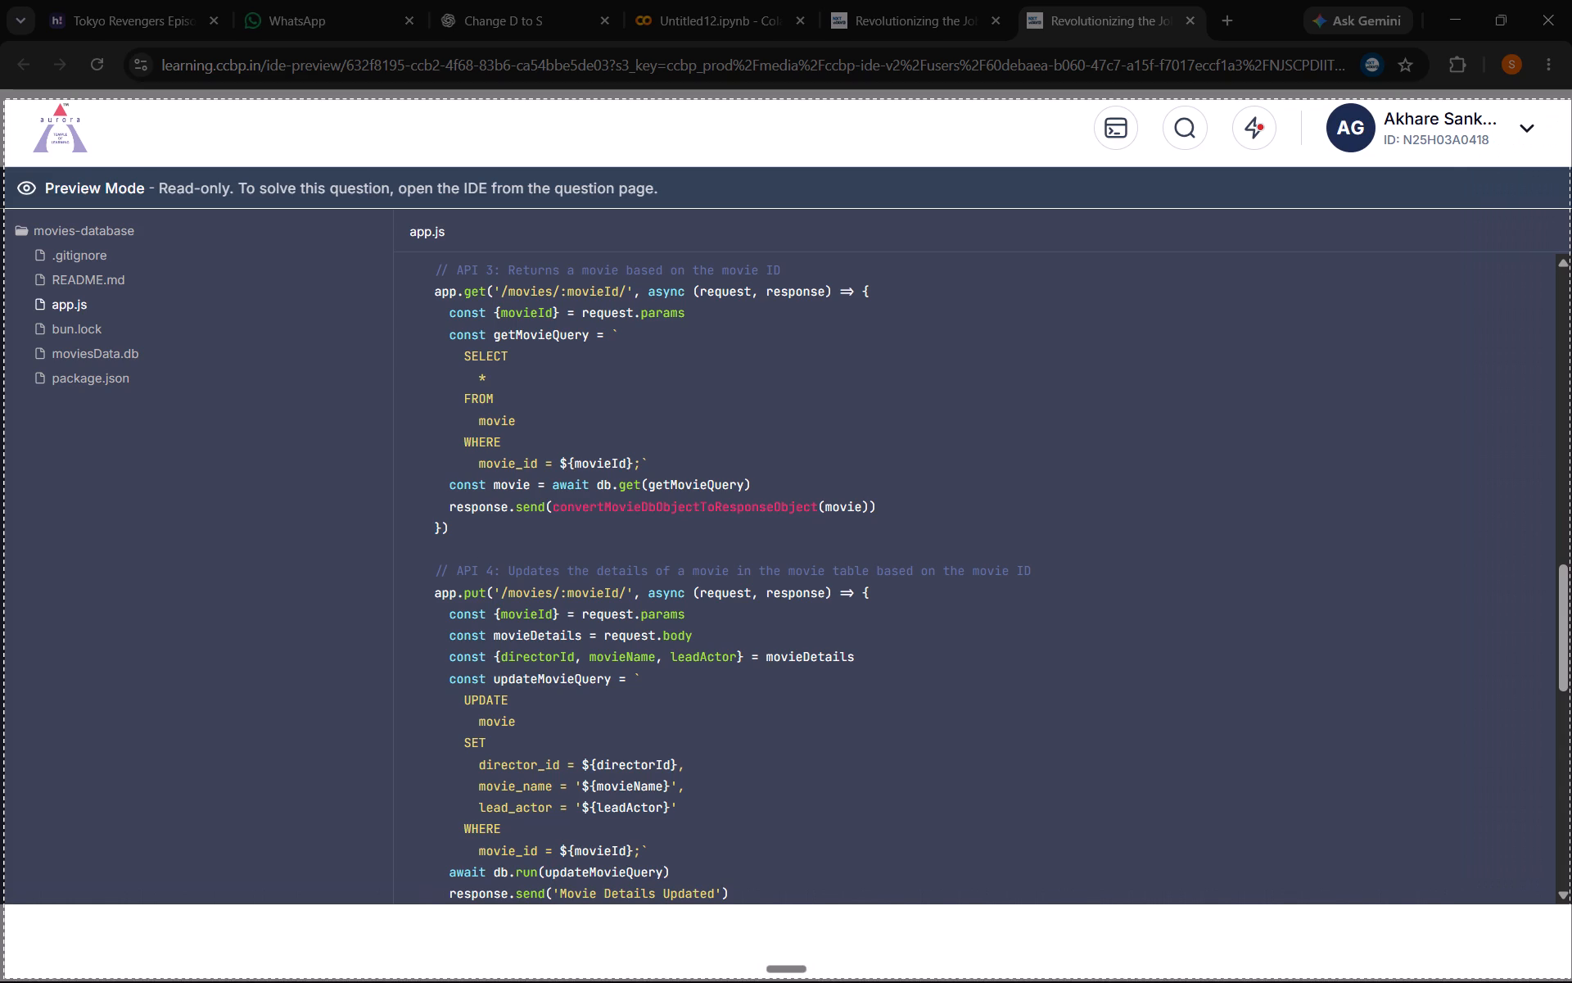
left_click_drag(1571, 982, 1571, 977)
left_click(614, 48)
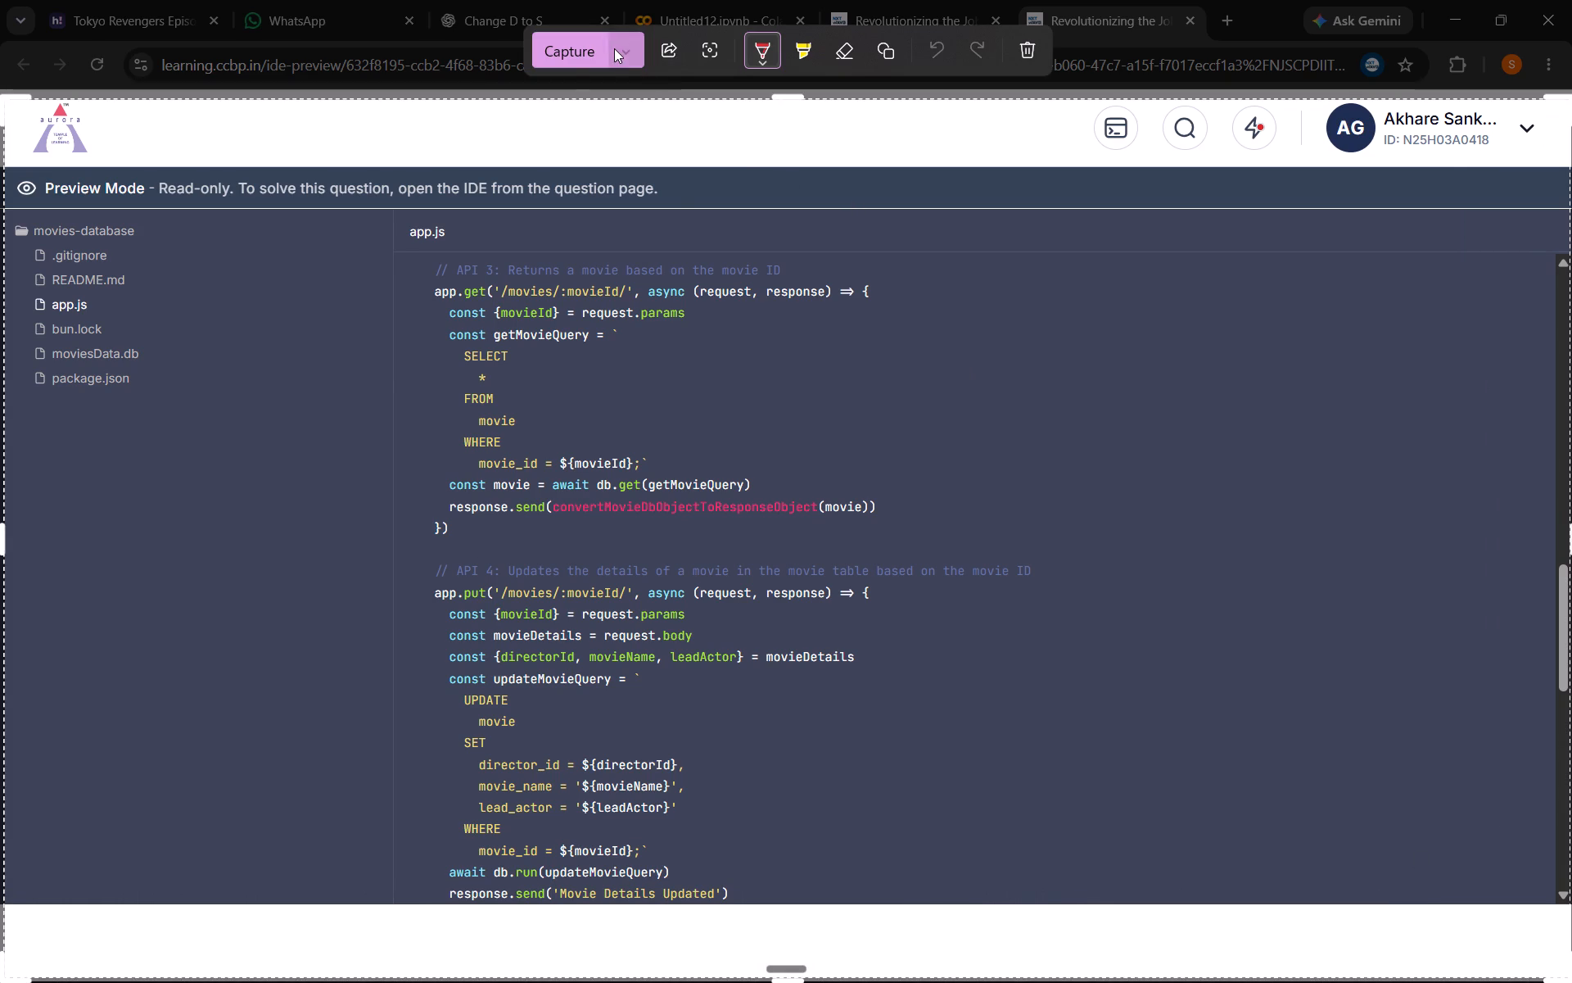
left_click(603, 177)
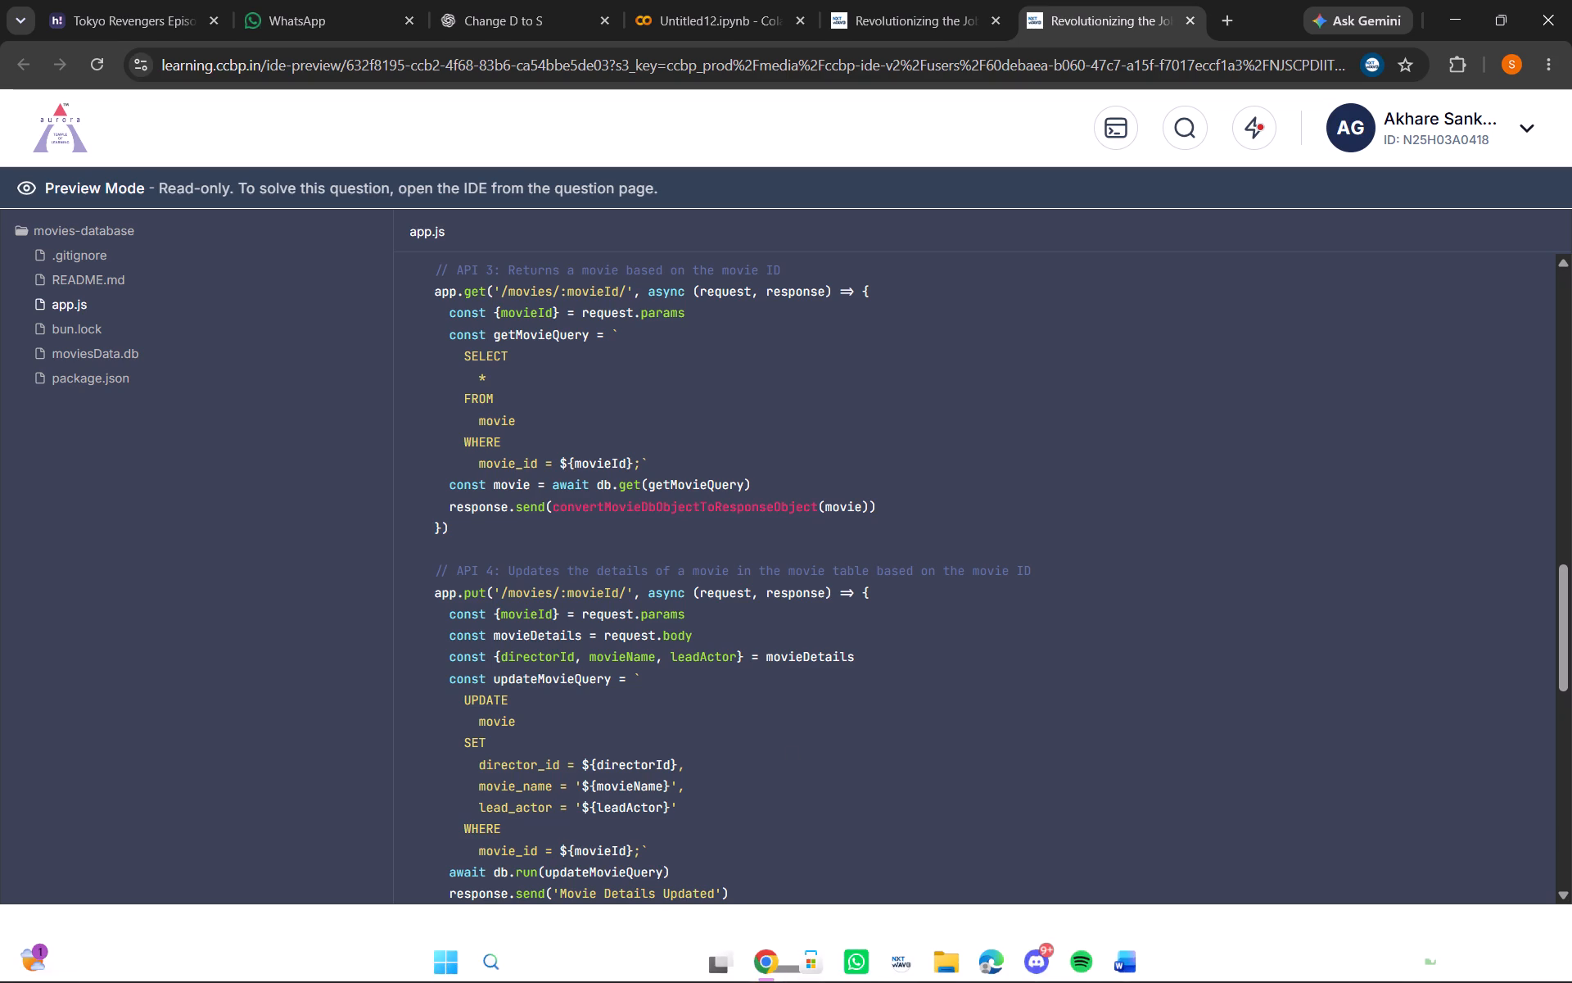
In the Backend LAB 2 document, paste the API 3 and API 4 screenshot on a new line after the second Movies code screenshot.
left_click(681, 245)
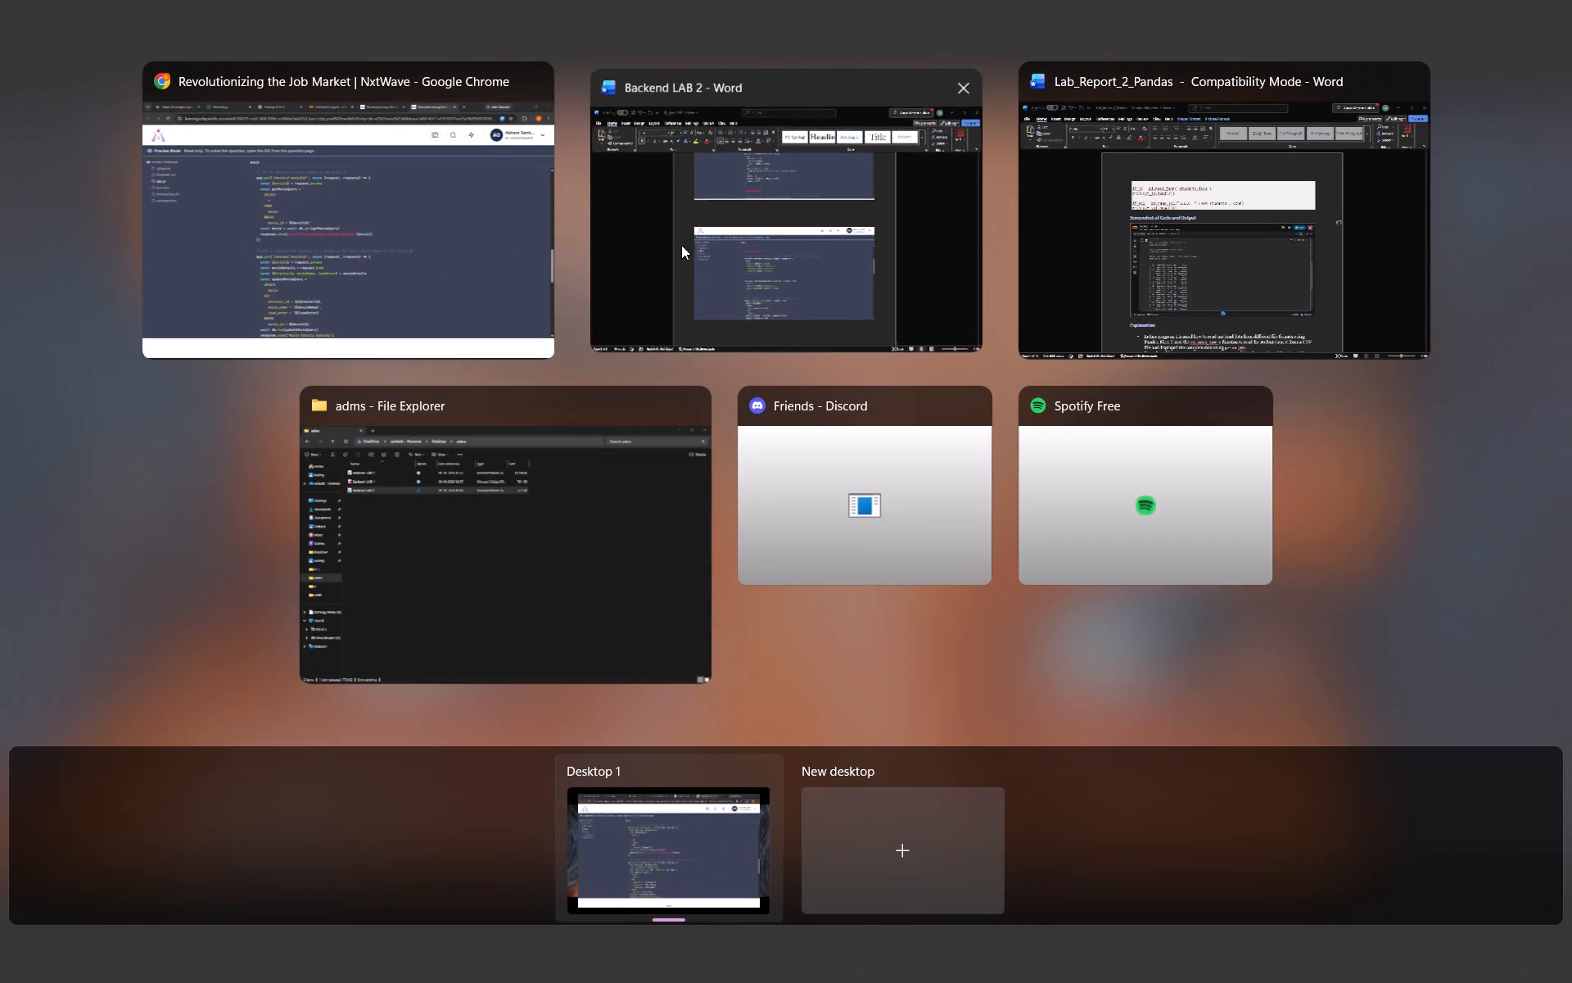
scroll(791, 591, "down", 3)
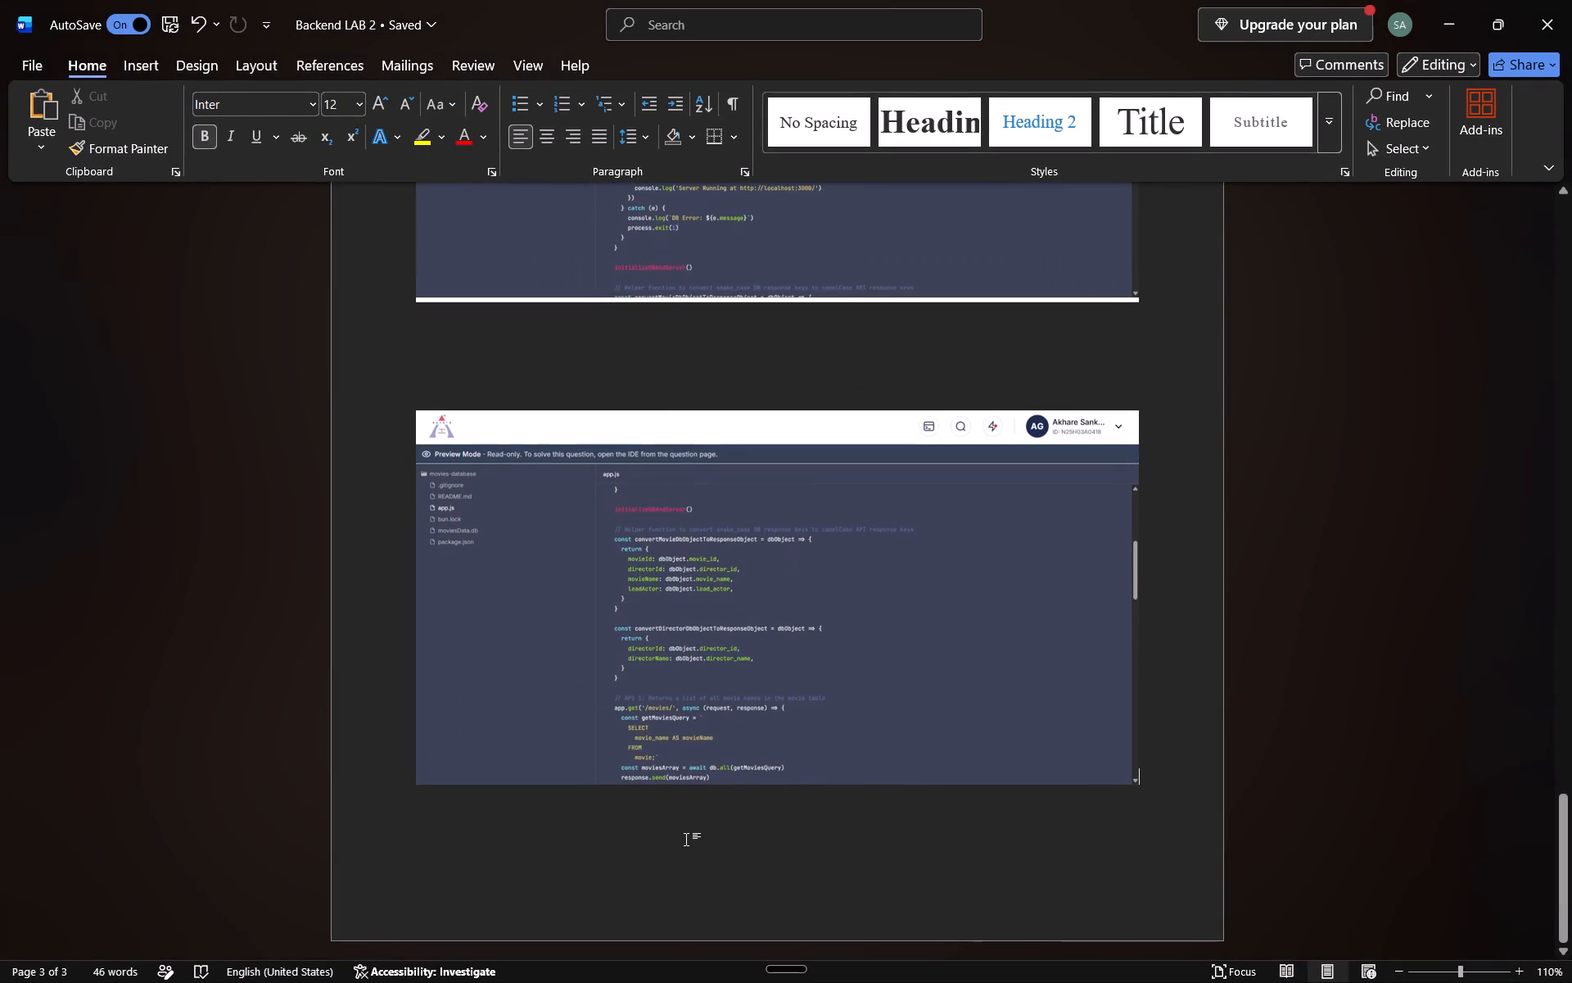
left_click(686, 839)
key("Return")
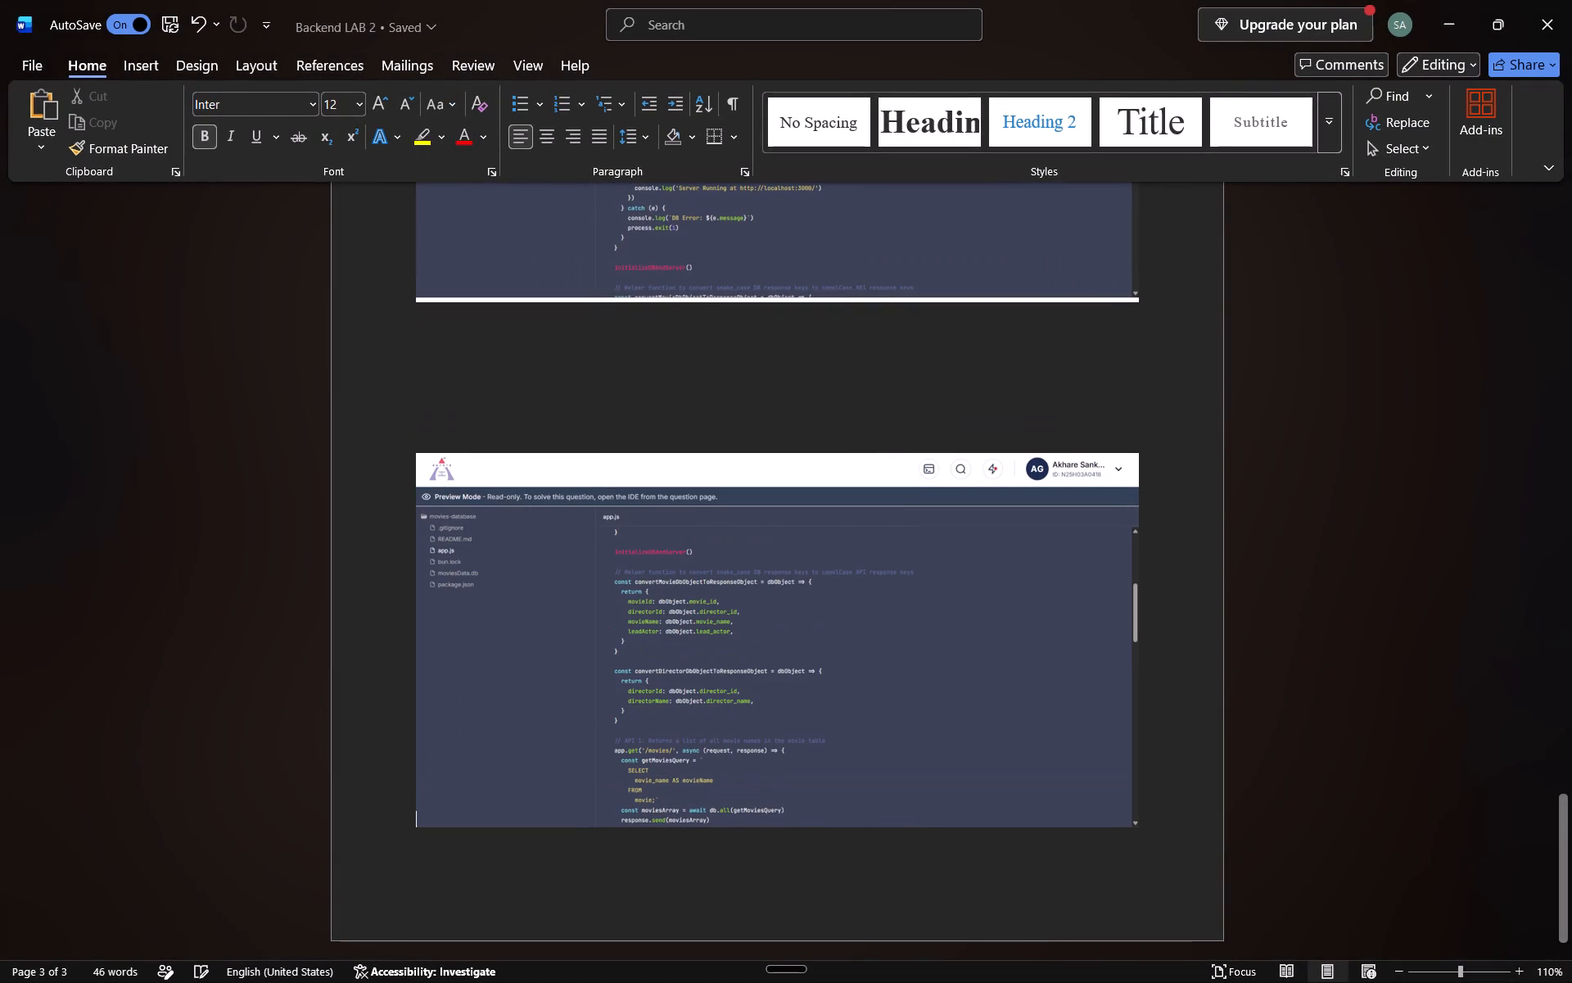
left_click(1172, 810)
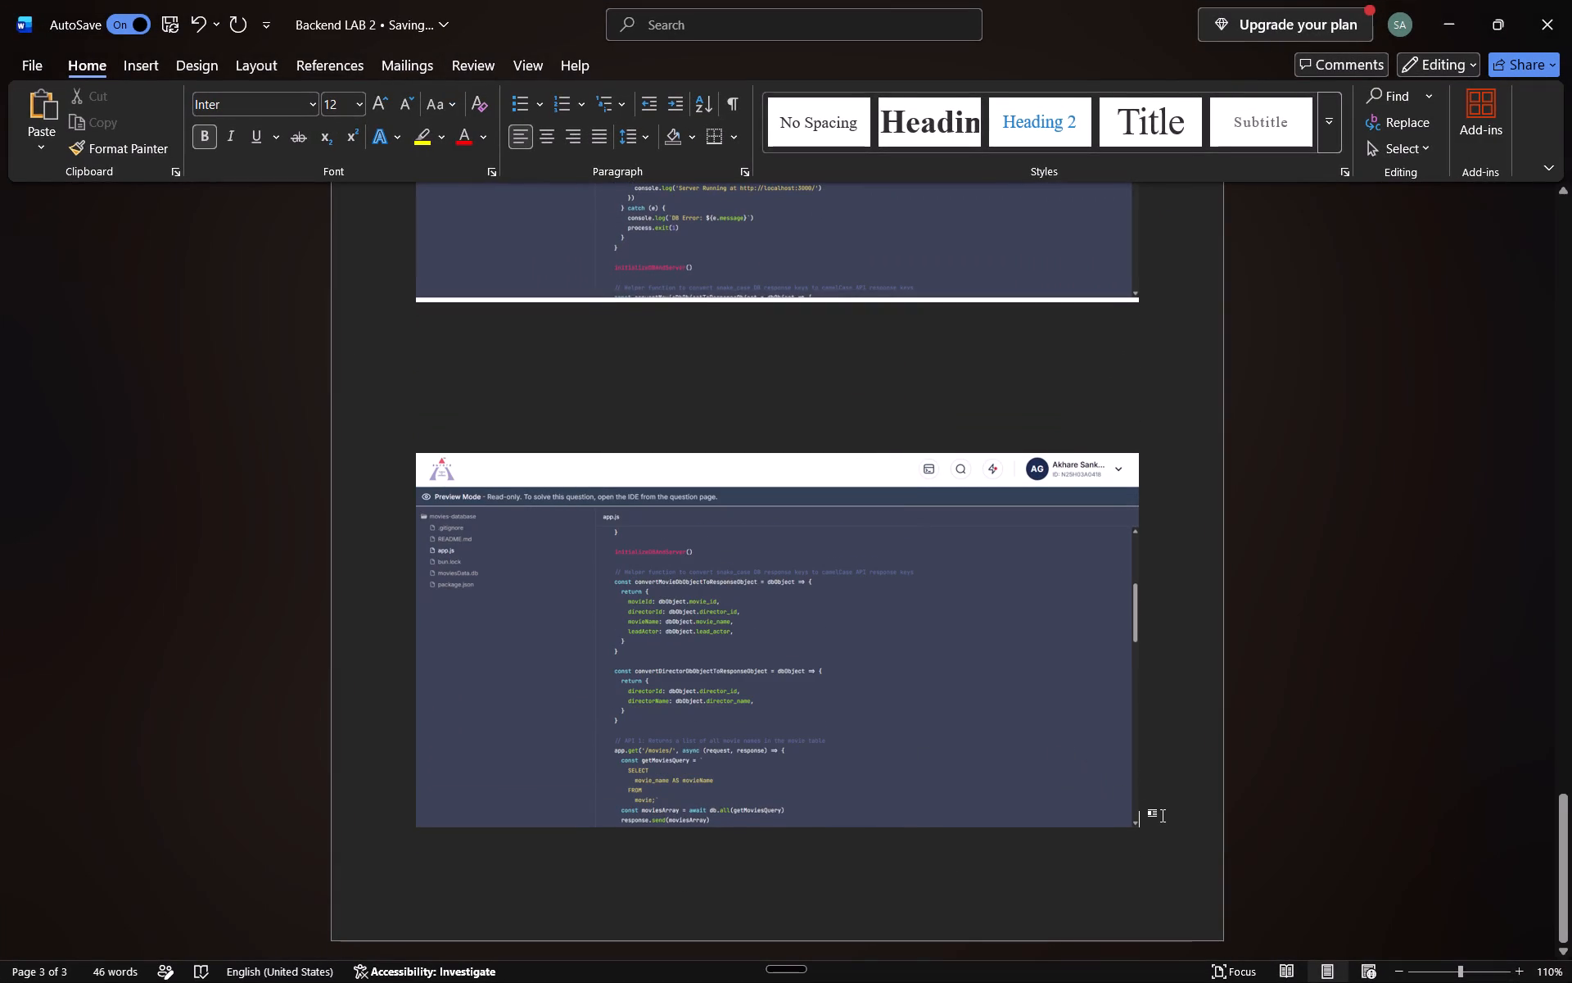
key("Return")
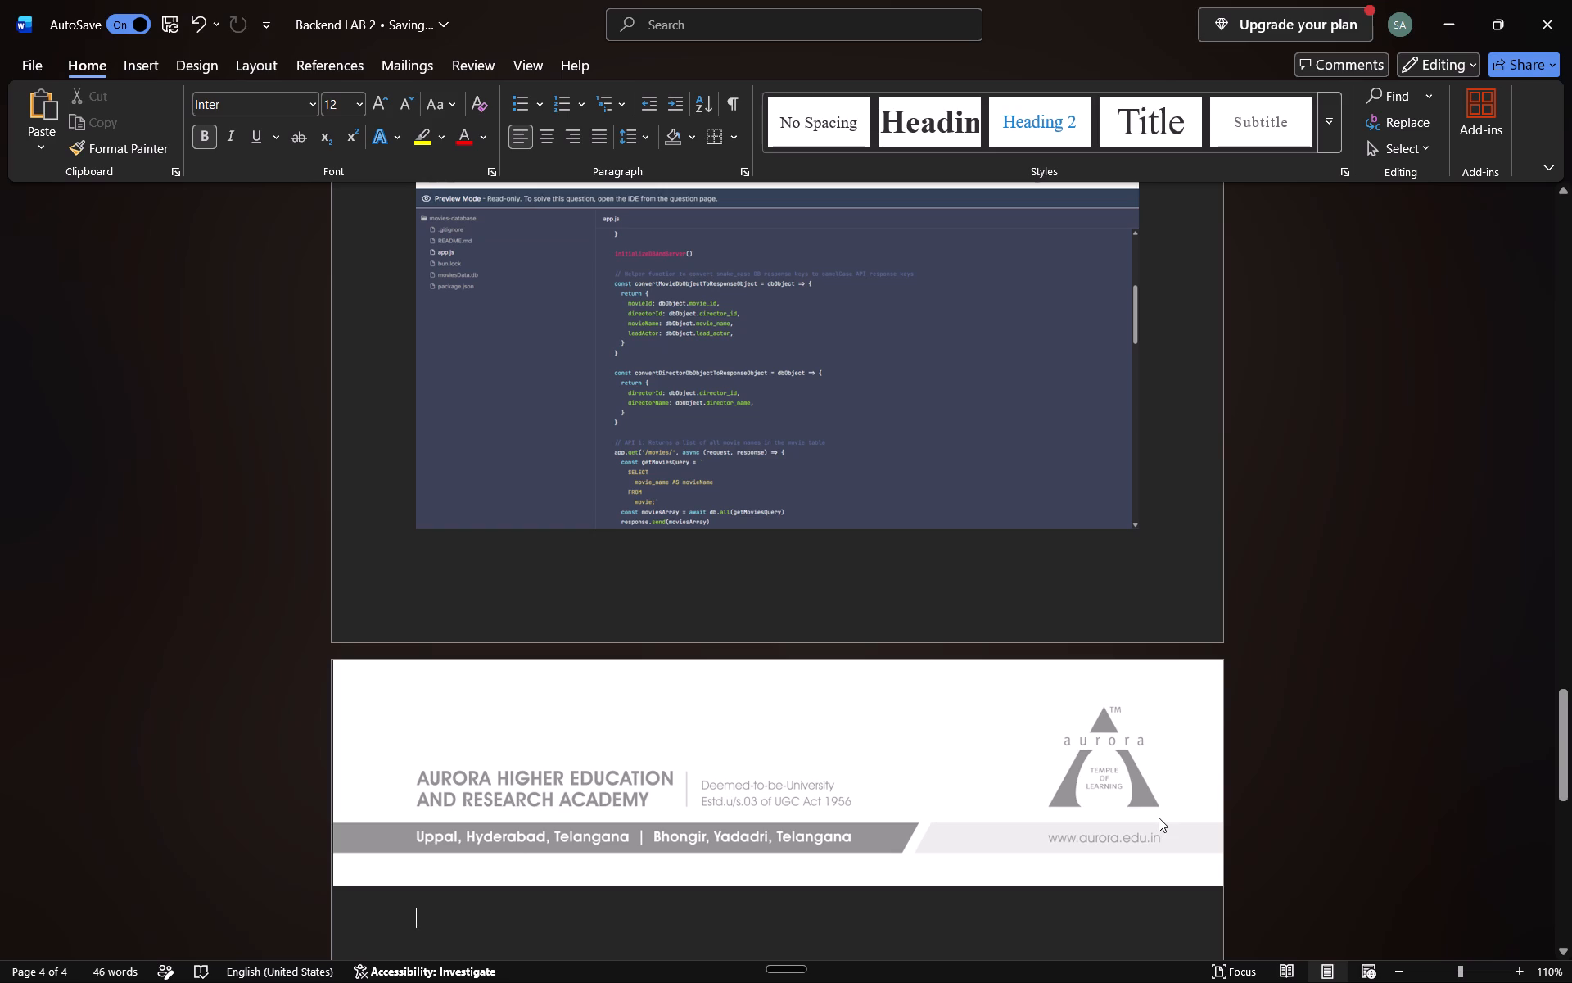
key("ctrl+v")
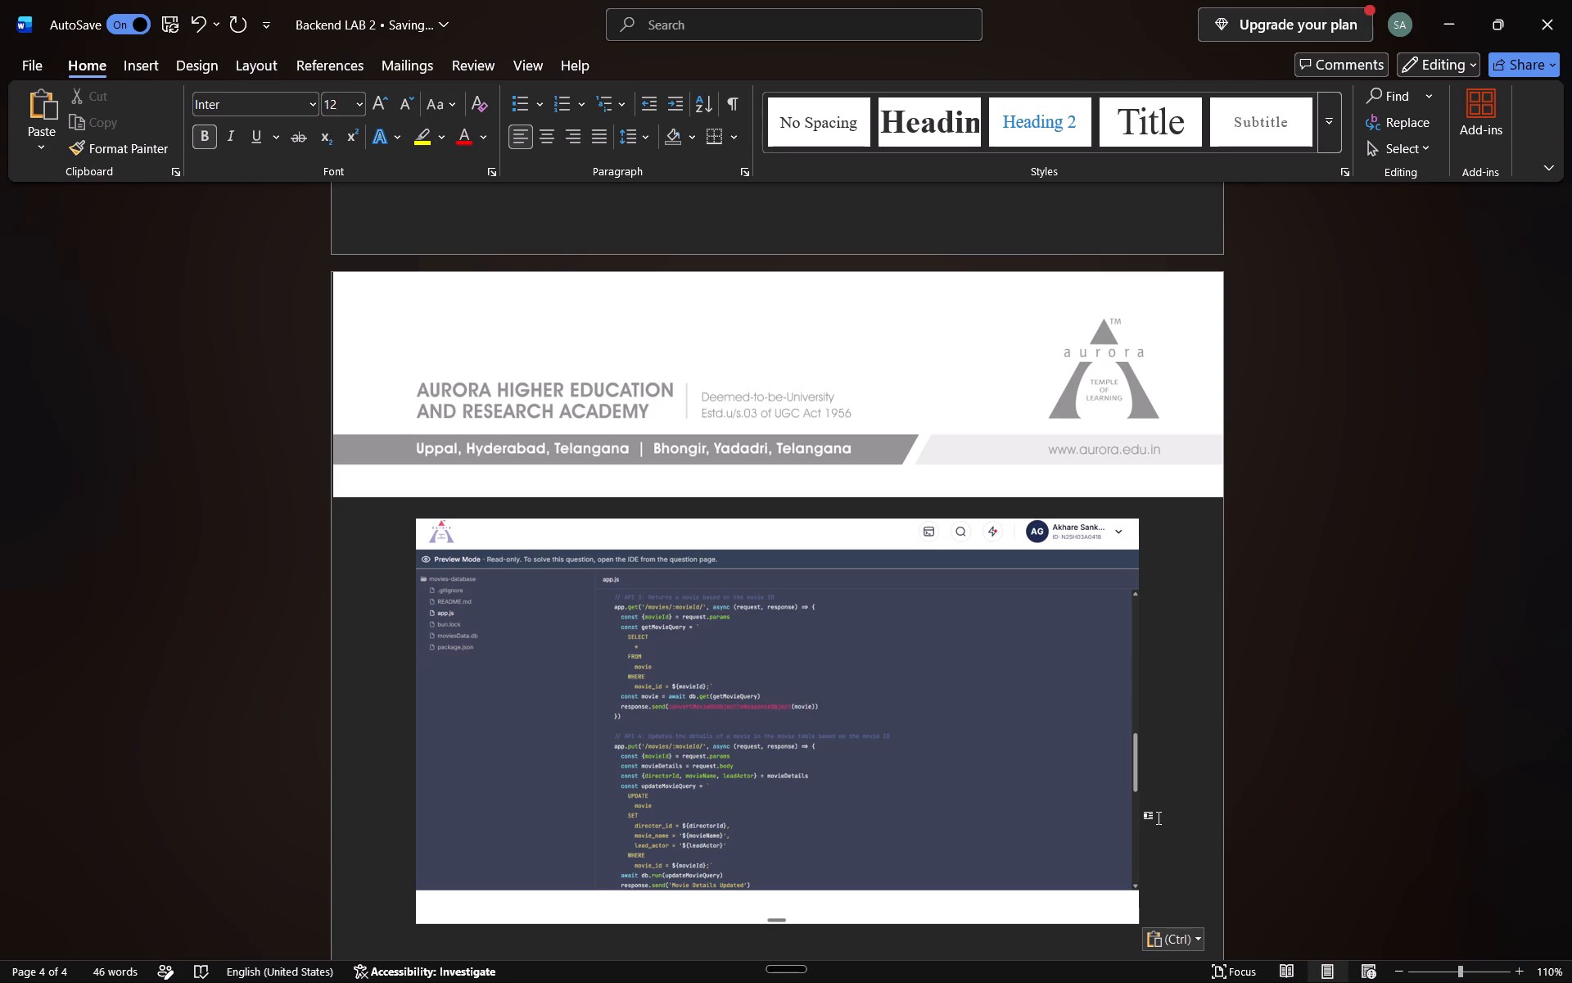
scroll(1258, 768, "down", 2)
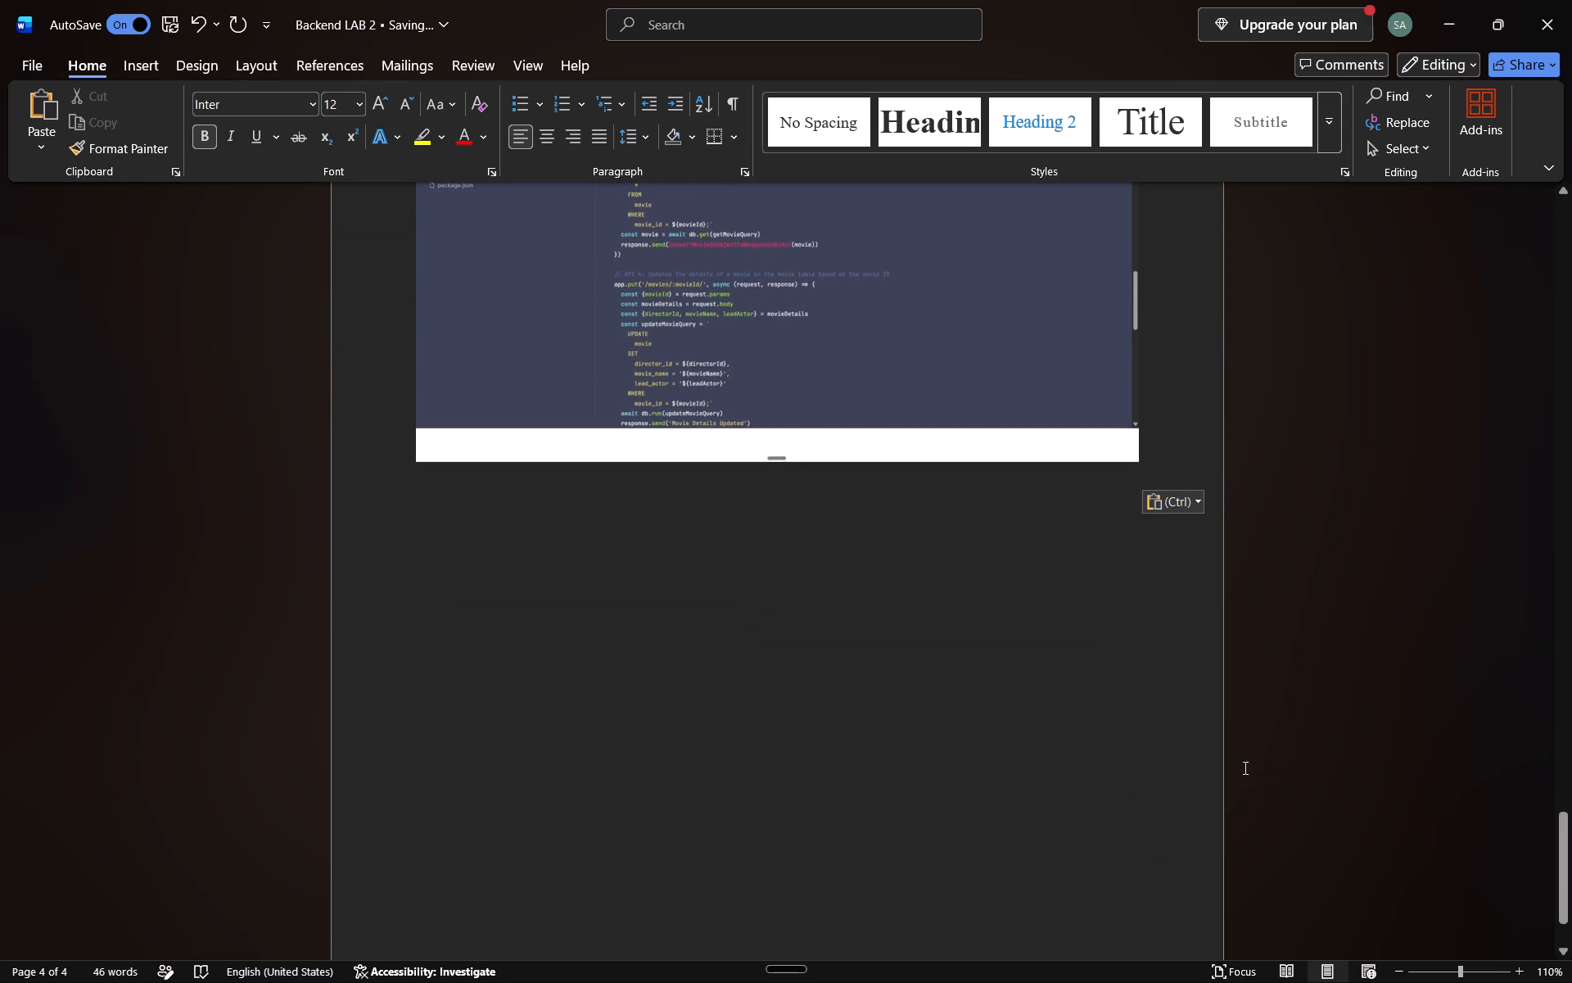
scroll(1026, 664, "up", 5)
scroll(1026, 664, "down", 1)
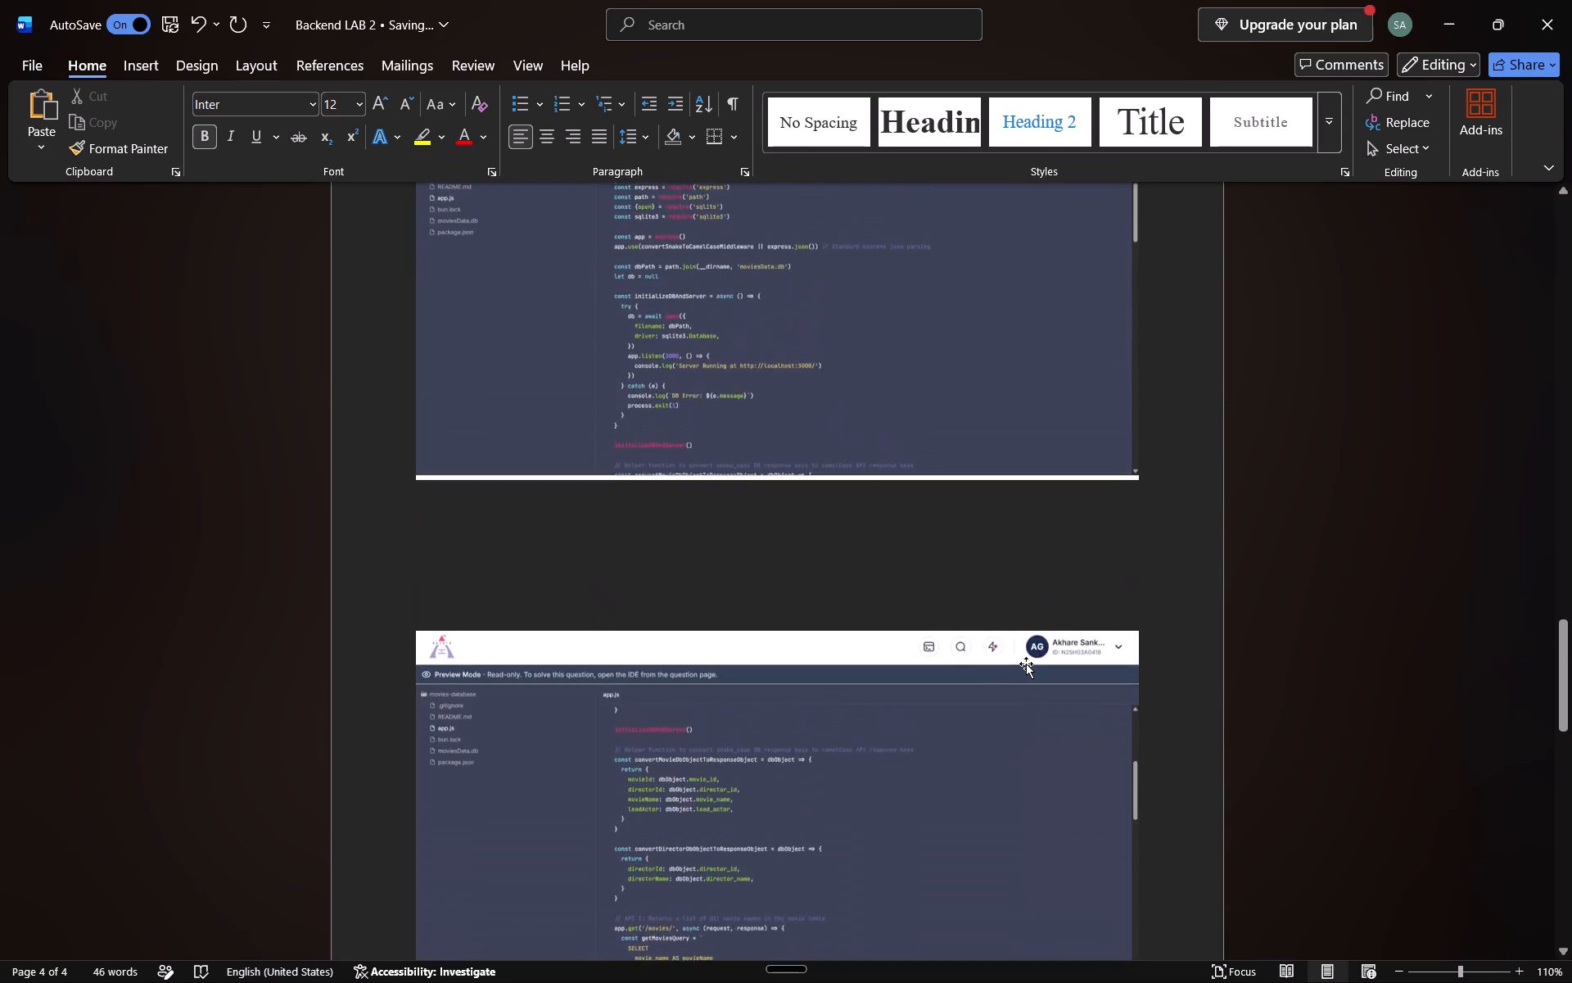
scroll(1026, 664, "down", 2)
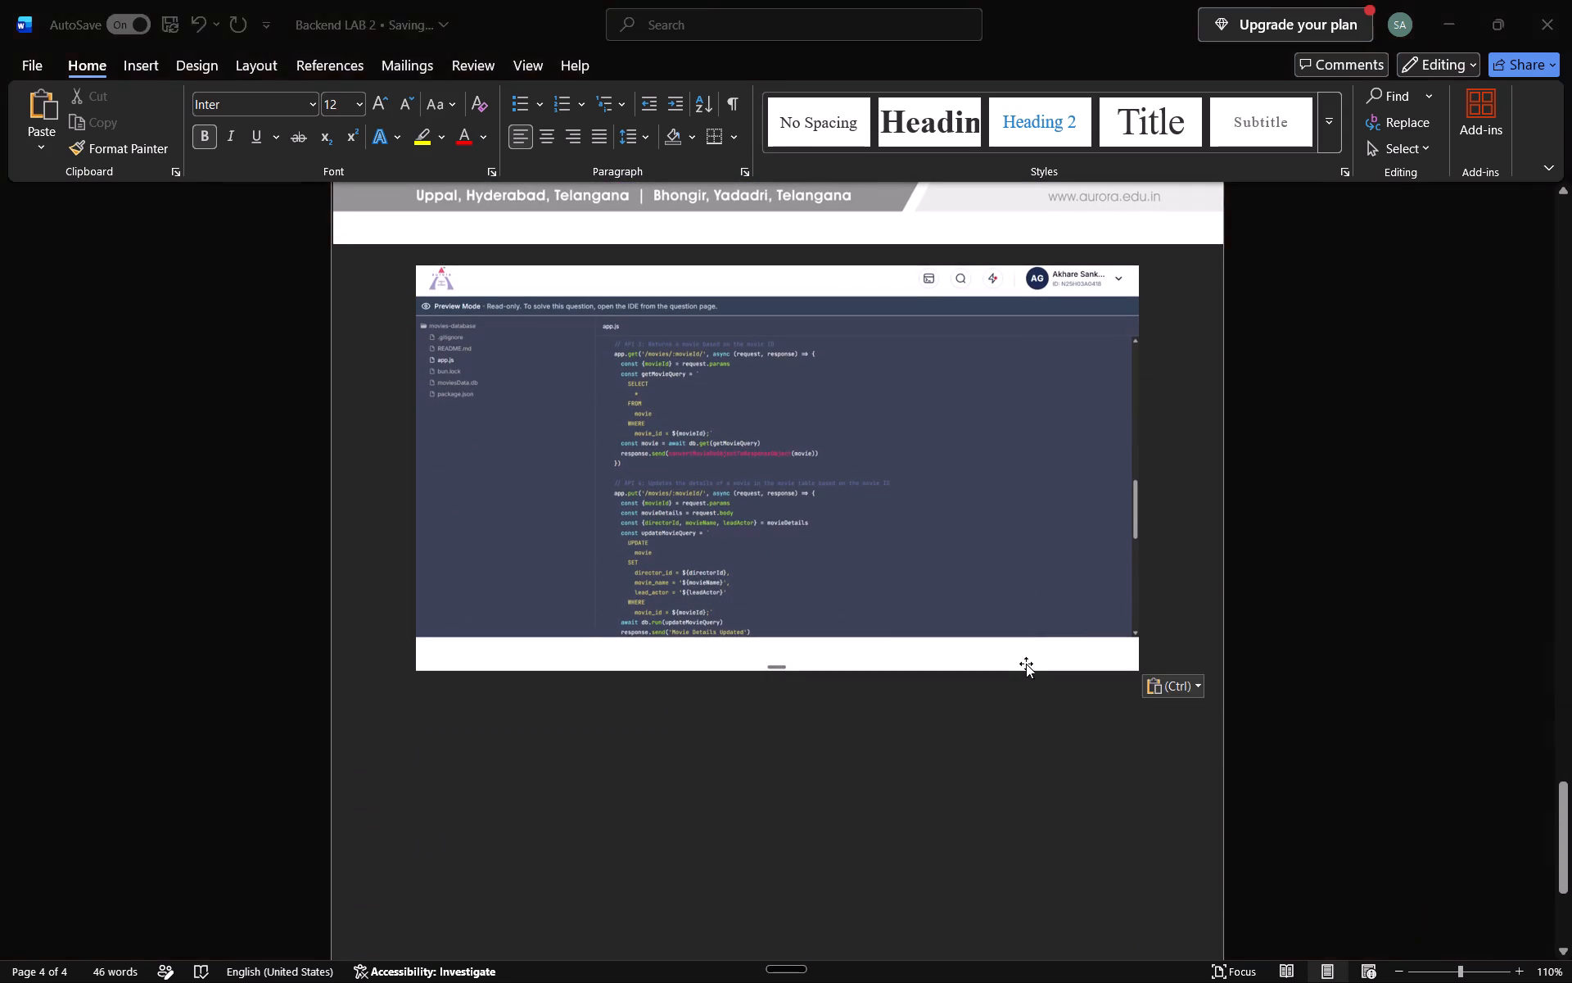
Return to the Movies app.js preview in Chrome and capture a full-width screenshot from the end of API 5 through the start of API 7.
left_click(891, 224)
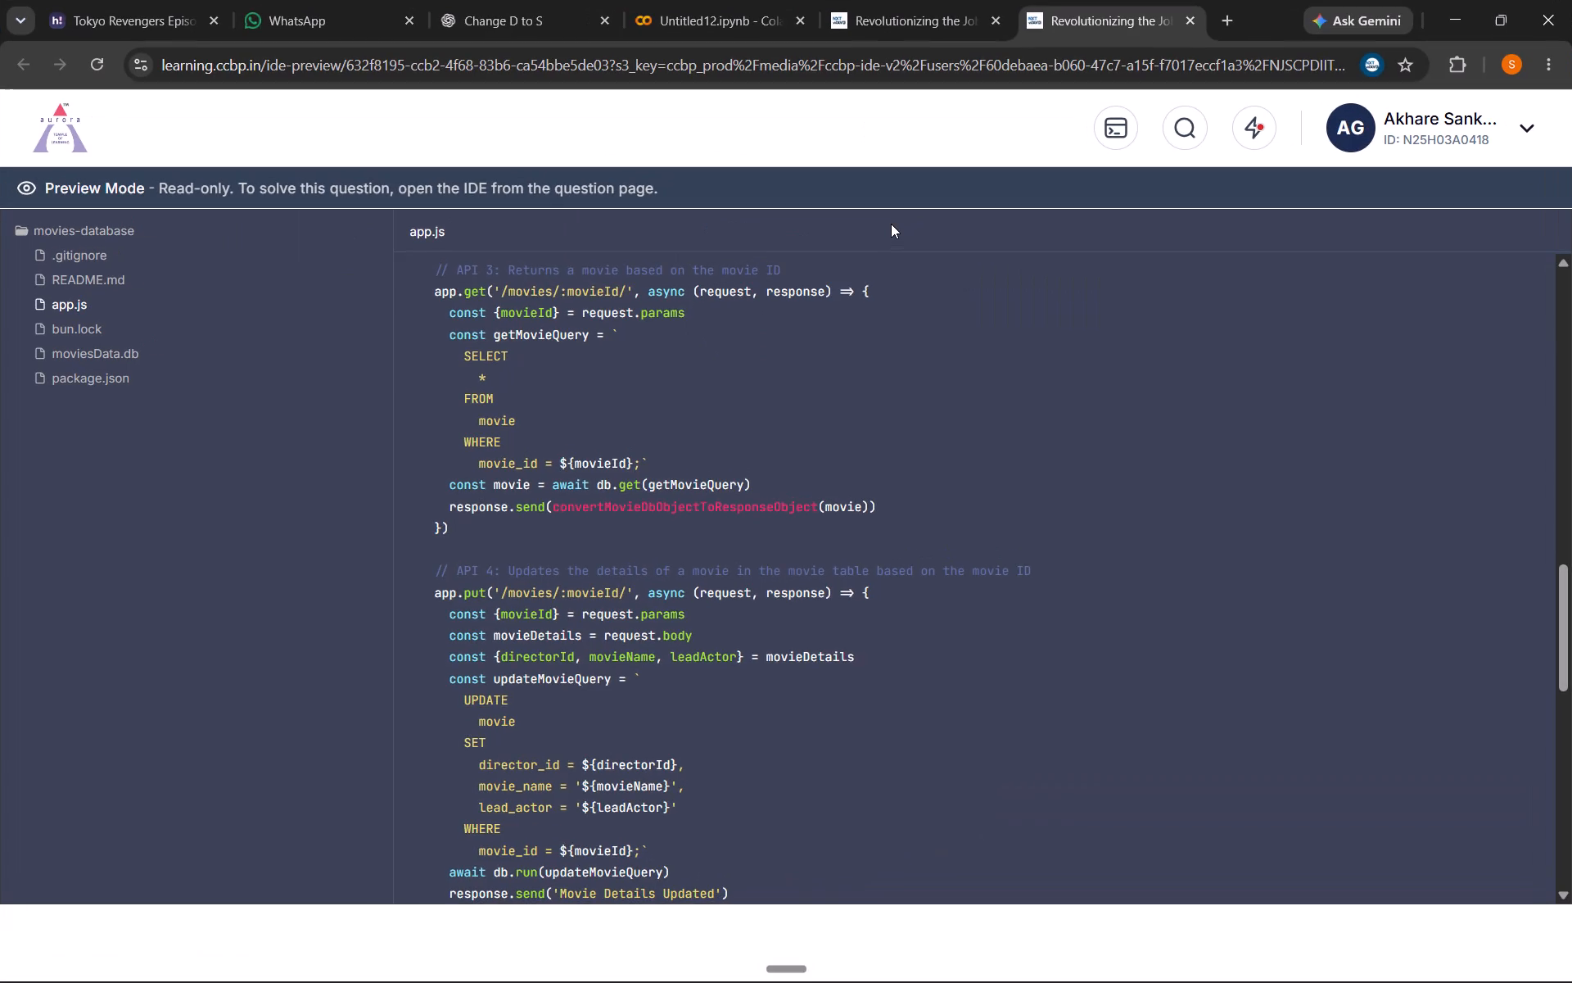
scroll(741, 422, "down", 4)
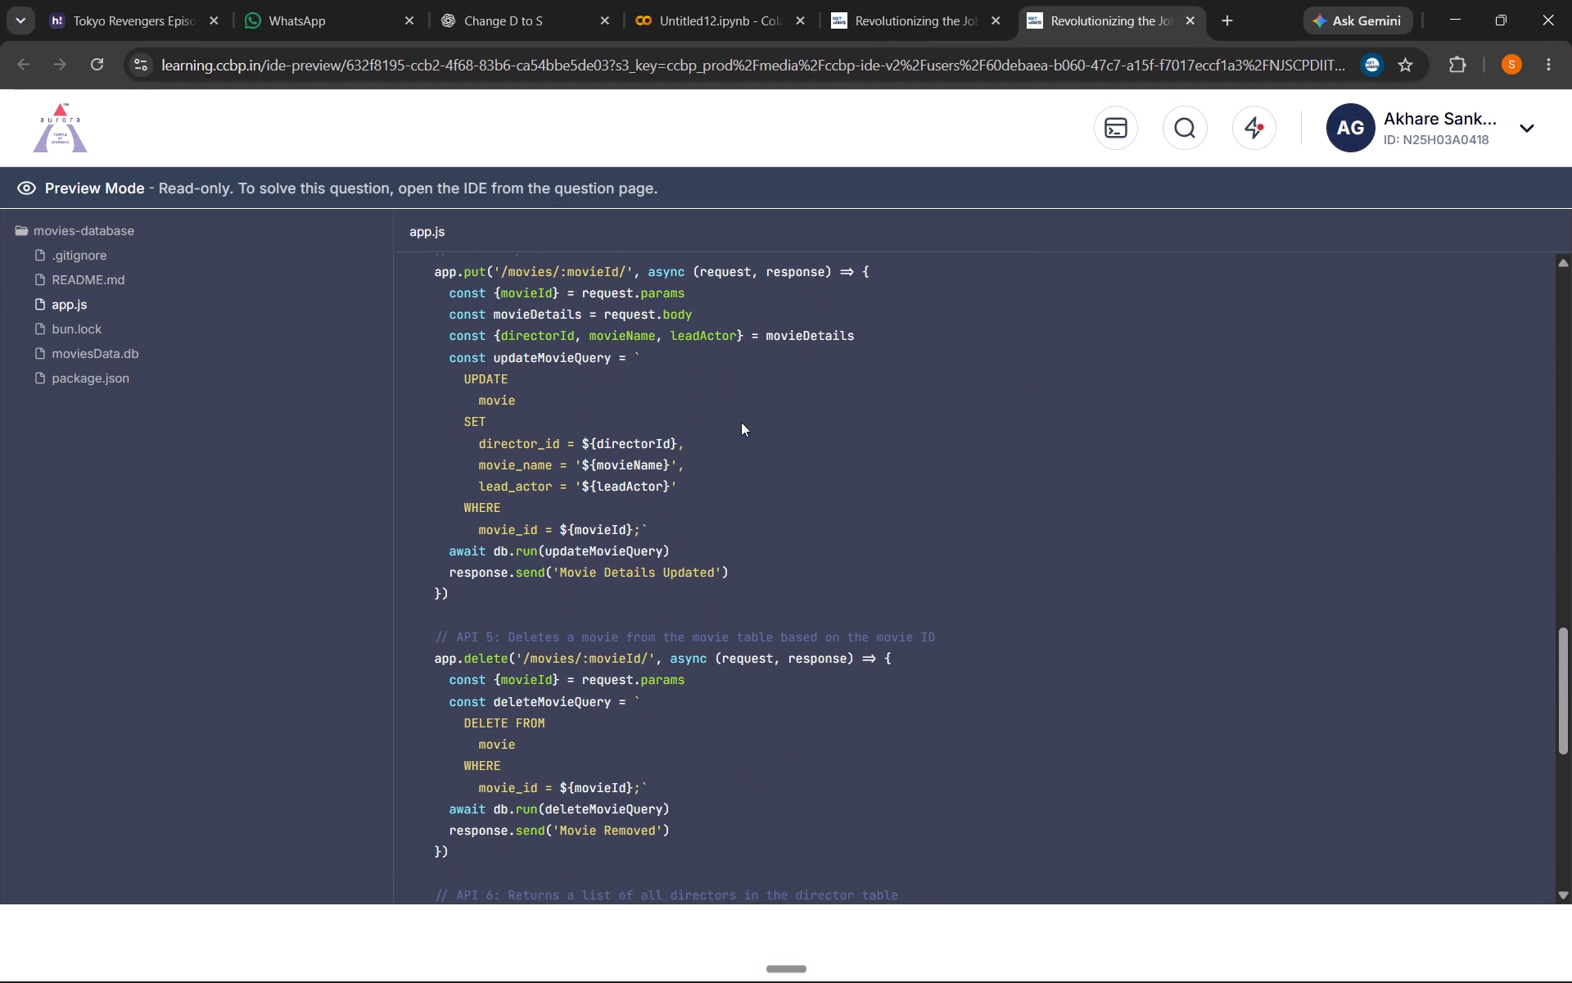
scroll(741, 422, "down", 4)
scroll(741, 422, "up", 2)
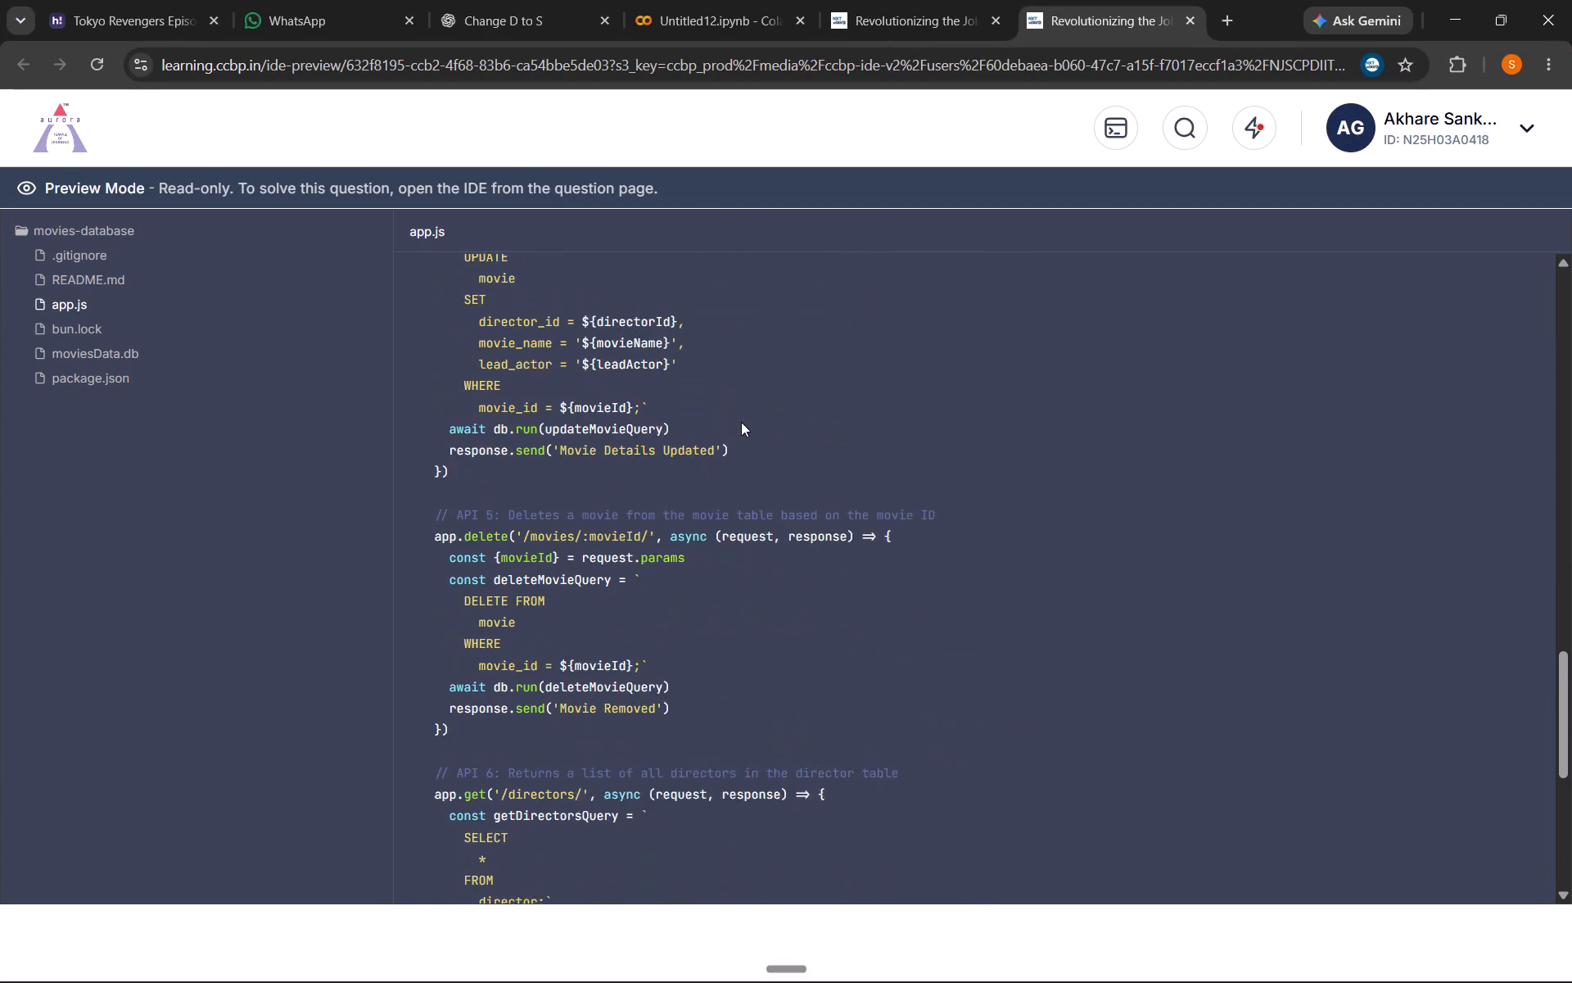
scroll(741, 422, "up", 4)
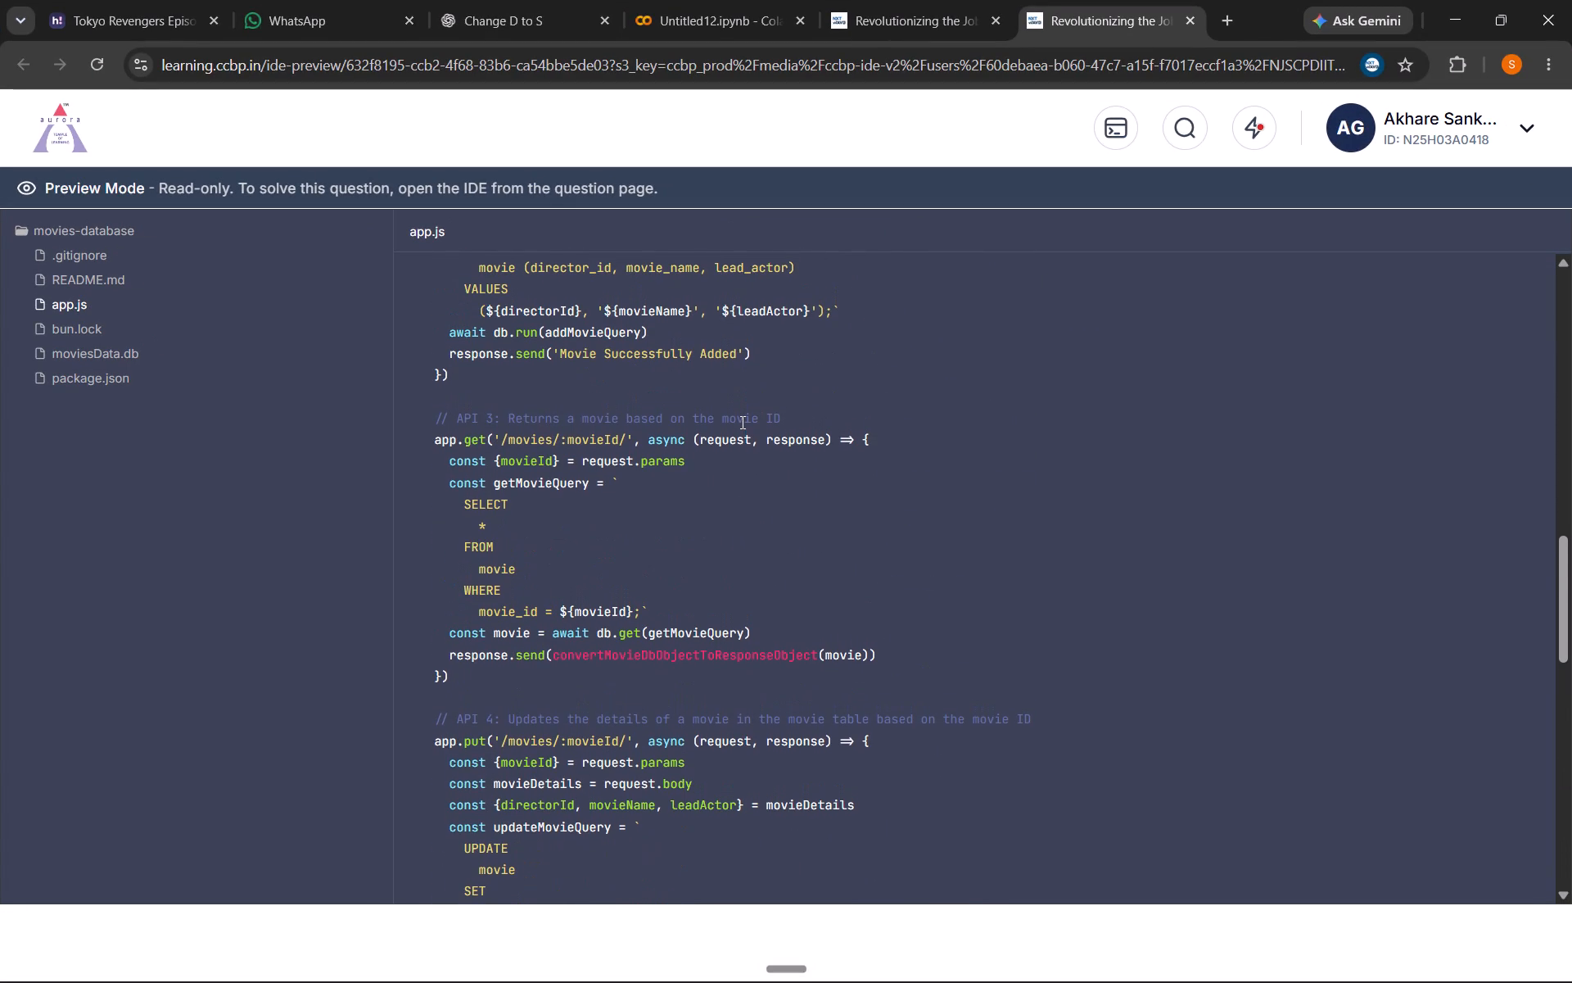
key("shift+super+s")
key("Escape")
scroll(173, 409, "down", 2)
scroll(508, 655, "down", 5)
scroll(492, 587, "down", 1)
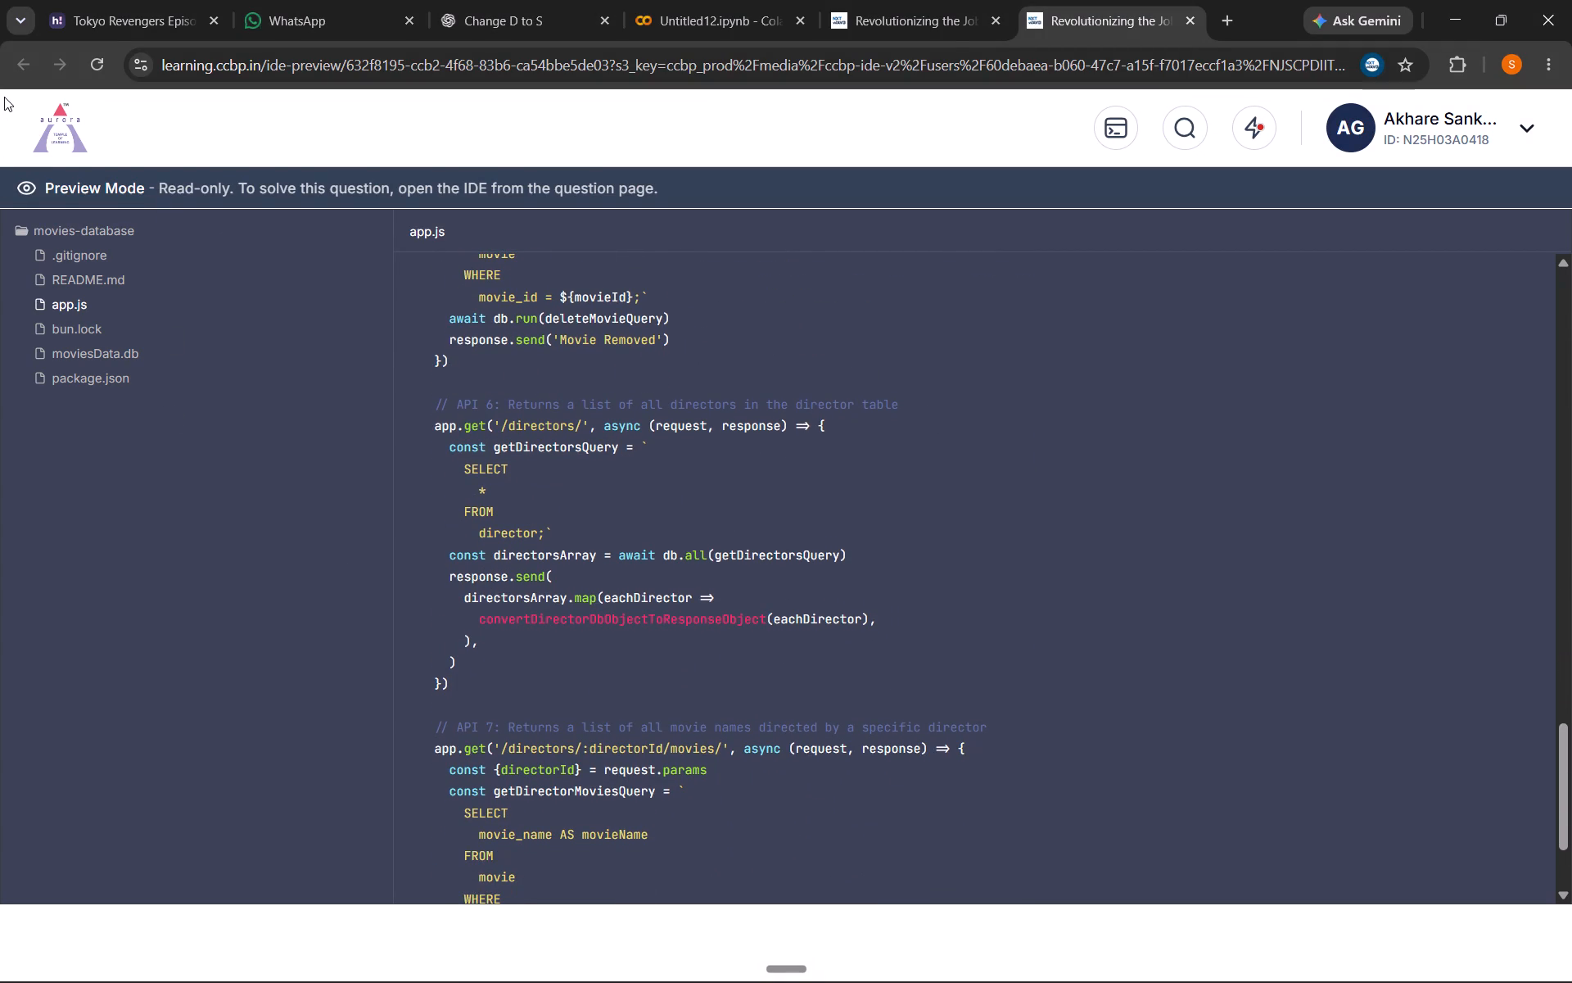
key("shift+super+s")
left_click_drag(1, 96, 1323, 754)
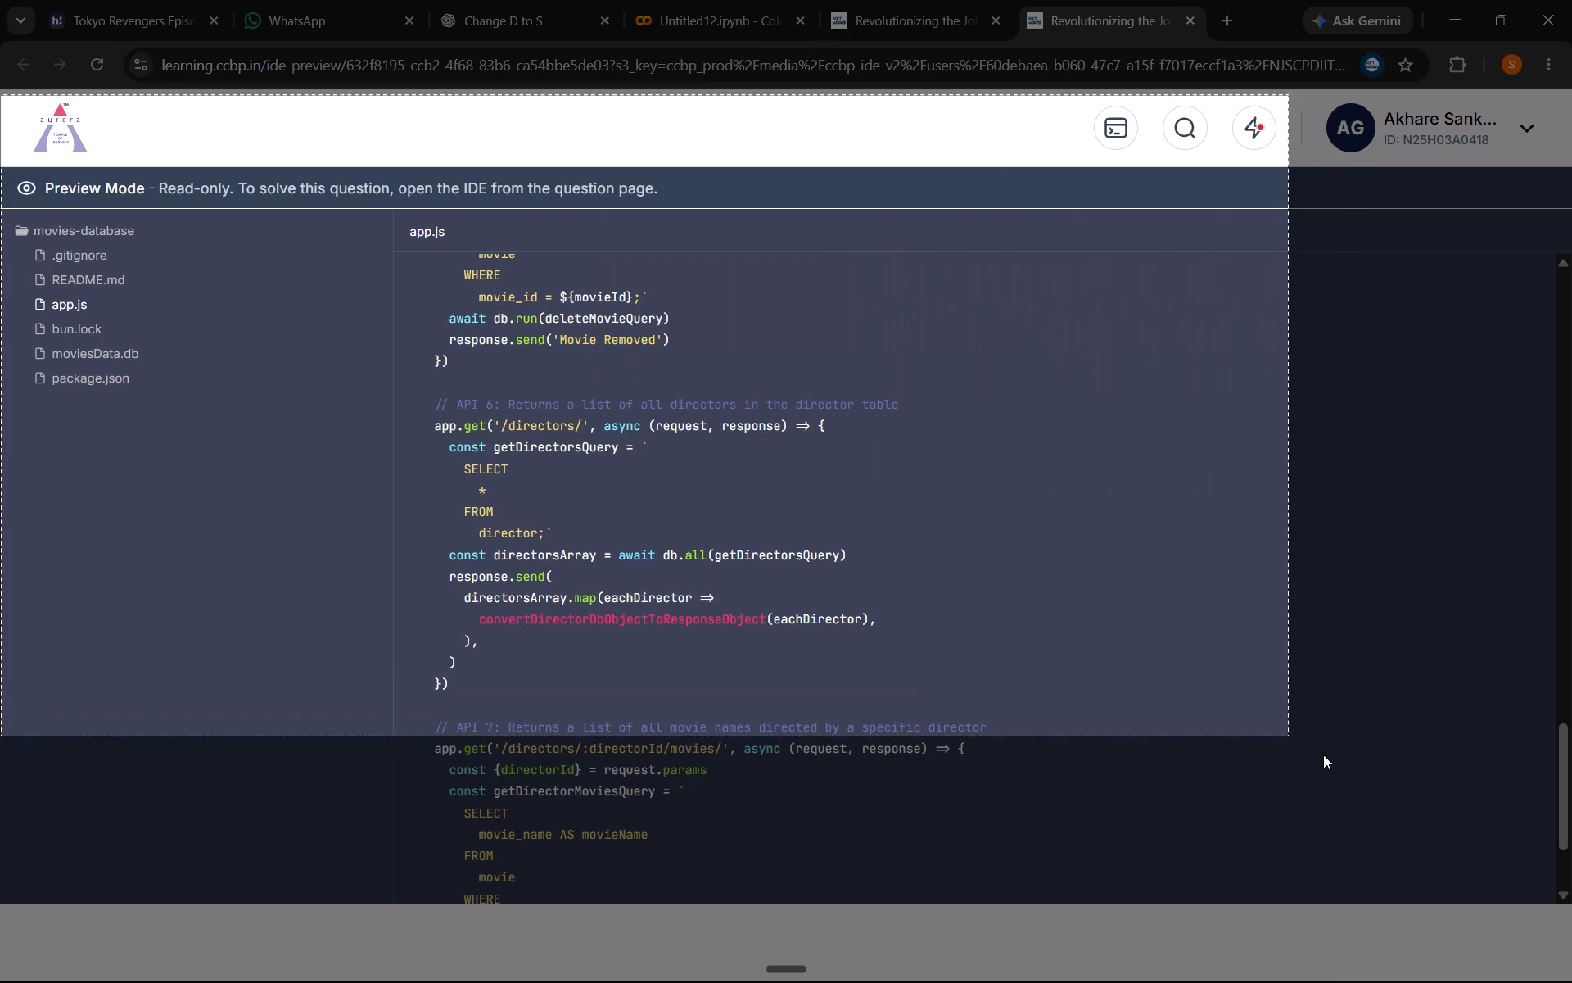
left_click_drag(1323, 754, 1571, 811)
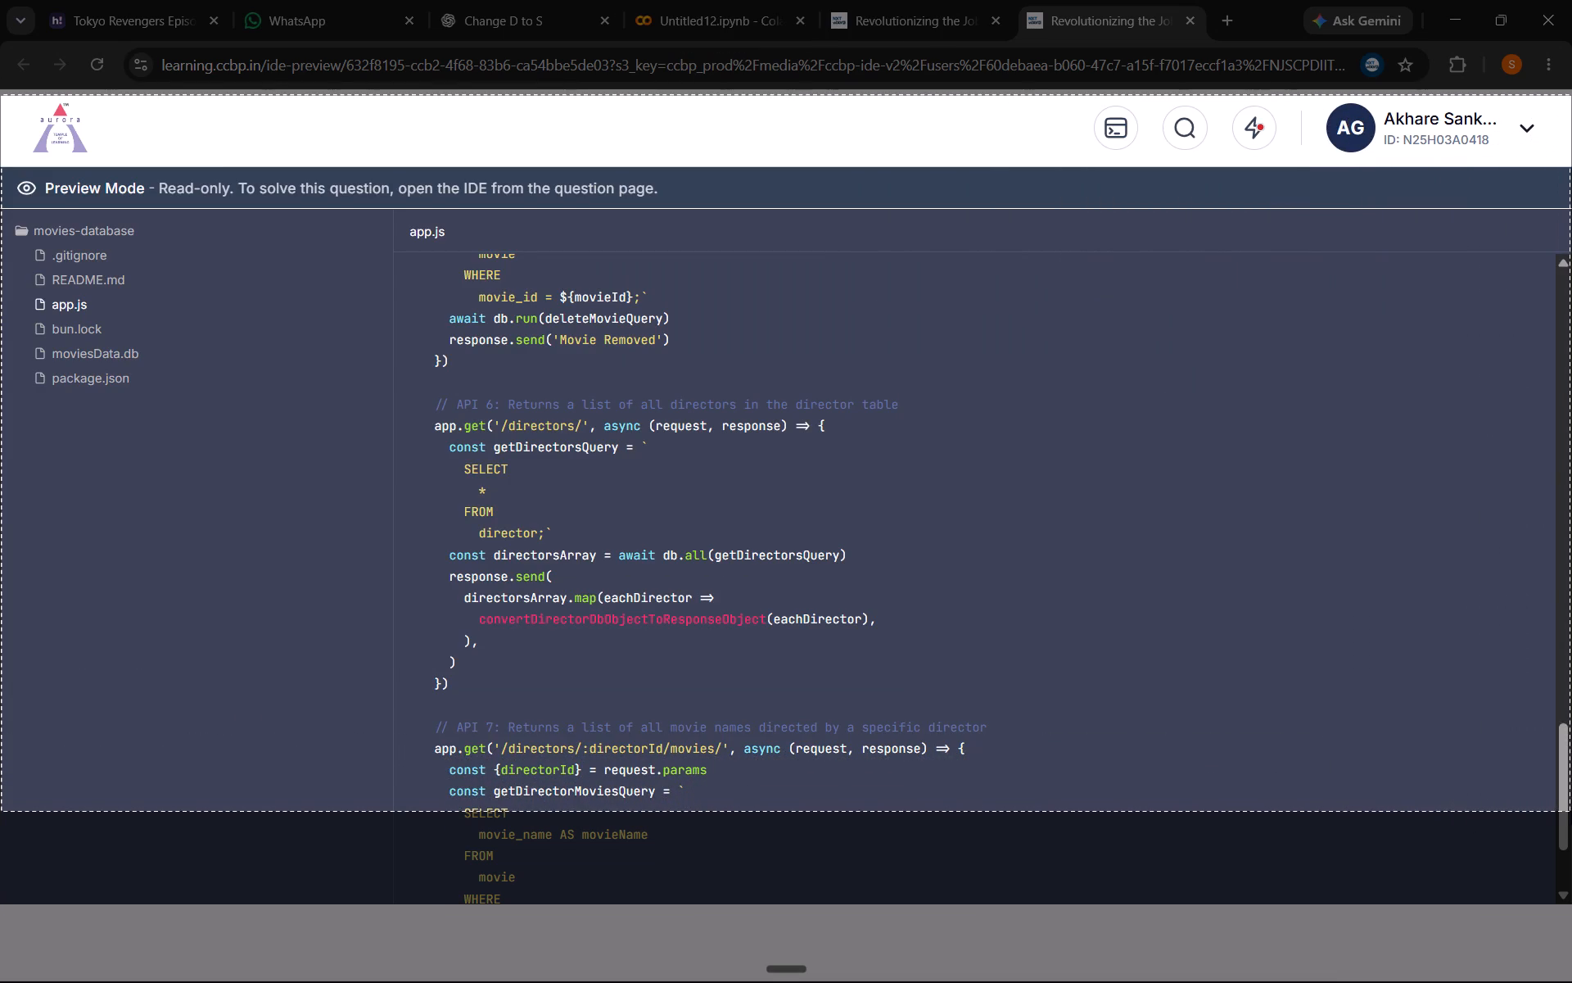
left_click_drag(1571, 811, 1563, 982)
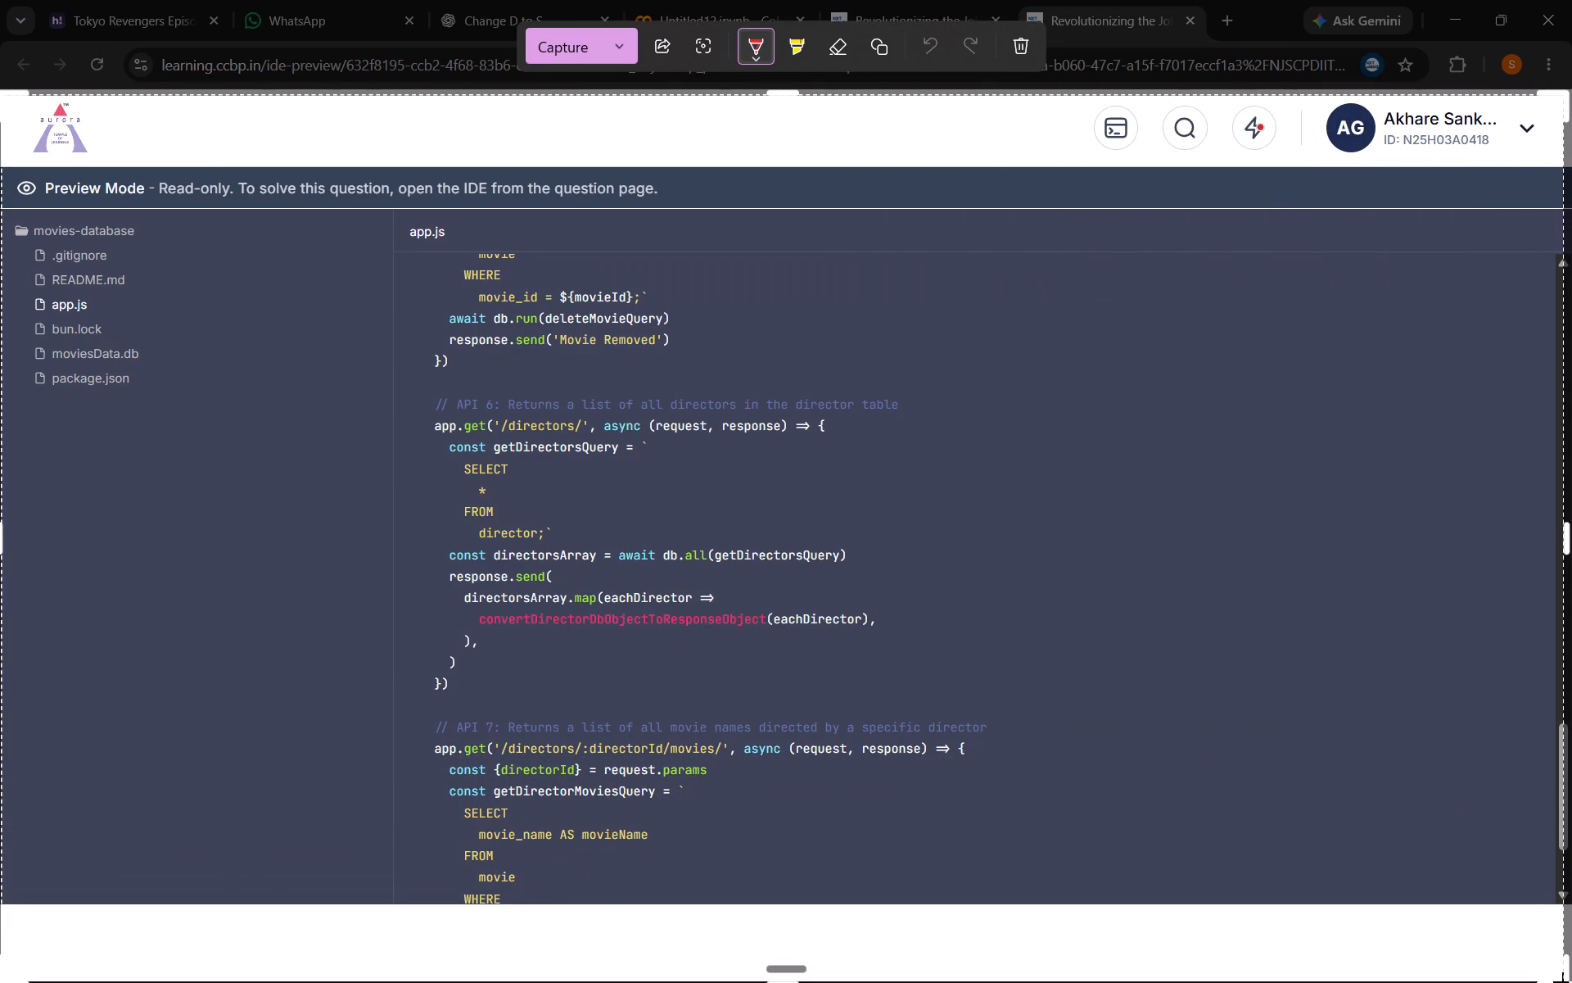
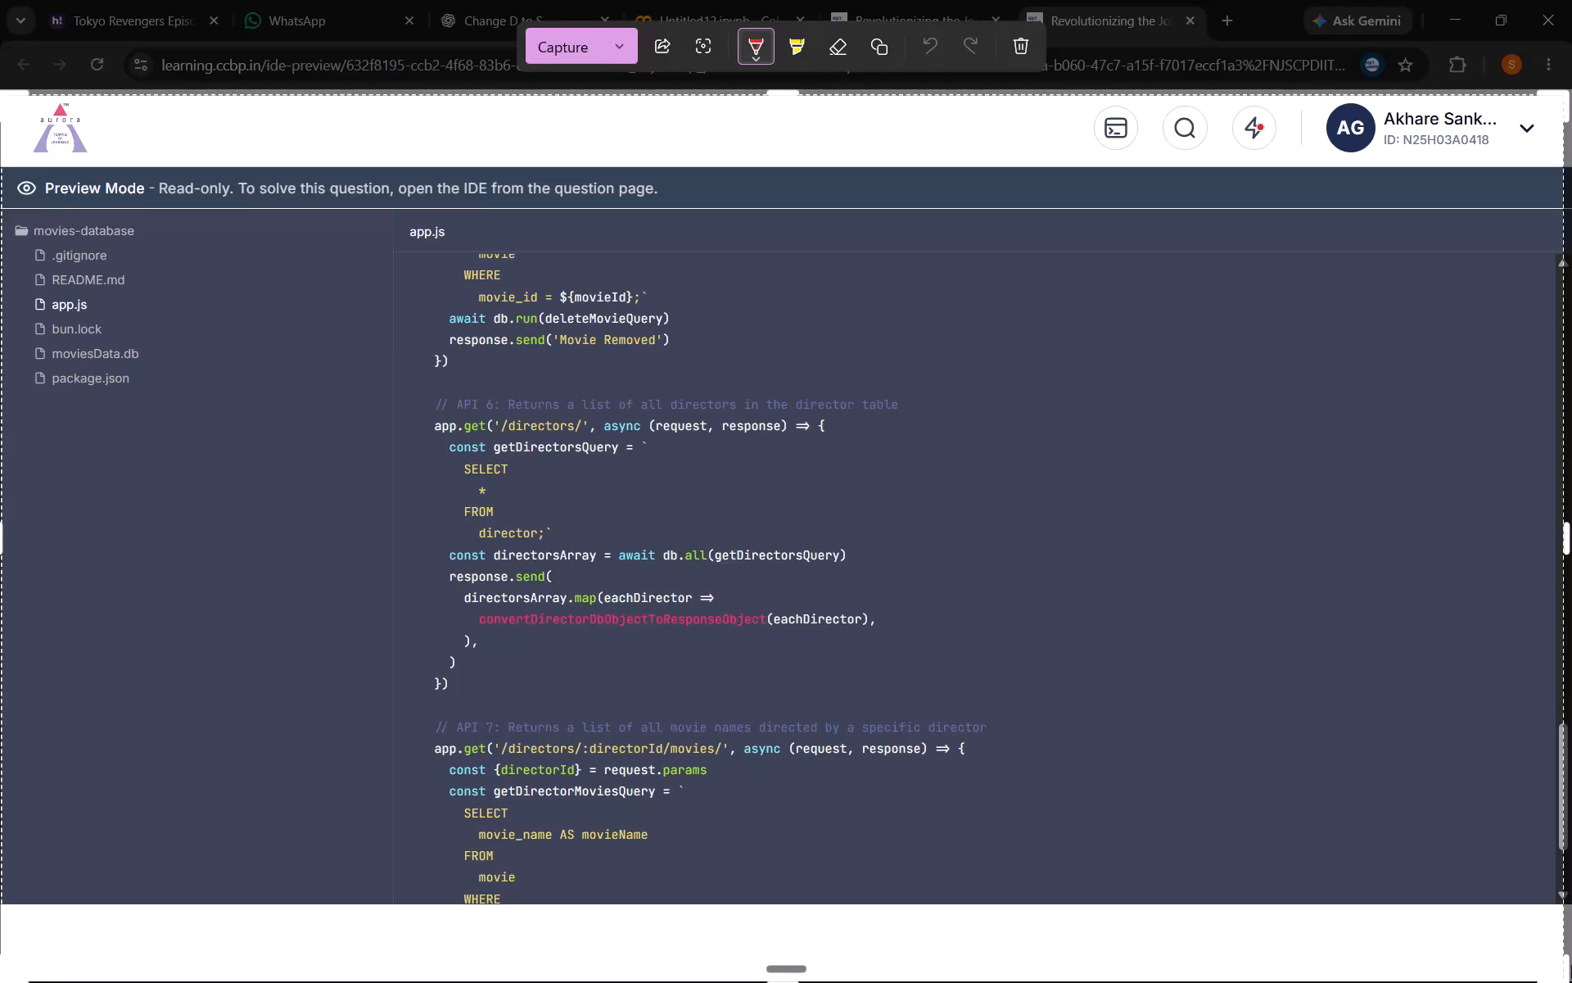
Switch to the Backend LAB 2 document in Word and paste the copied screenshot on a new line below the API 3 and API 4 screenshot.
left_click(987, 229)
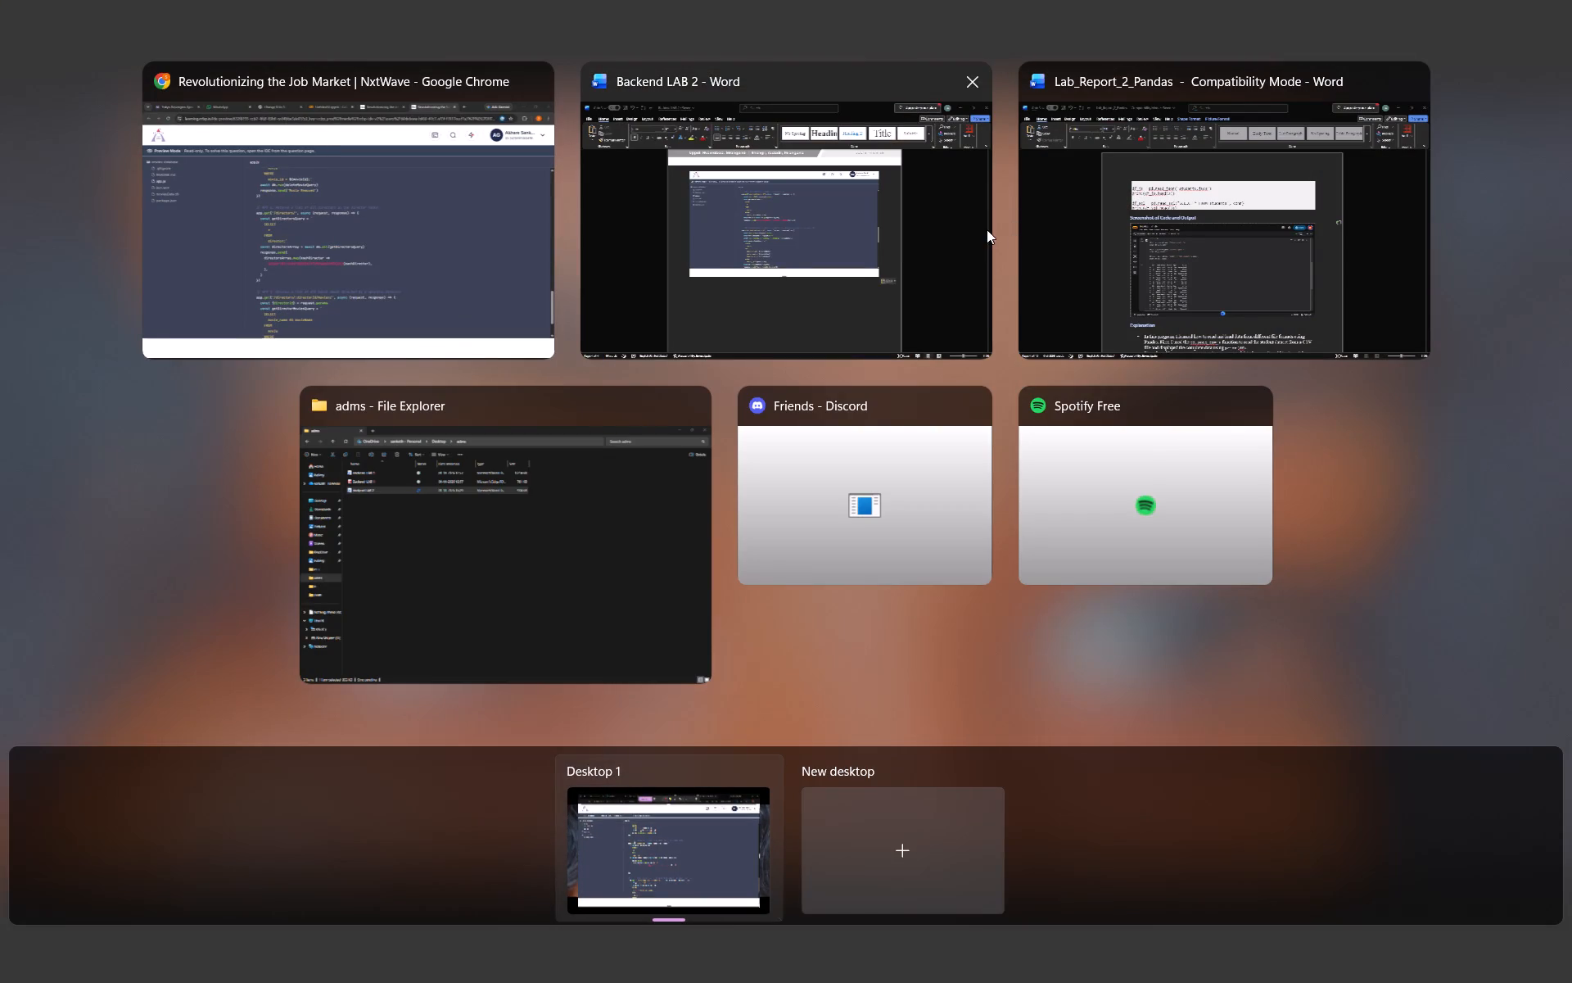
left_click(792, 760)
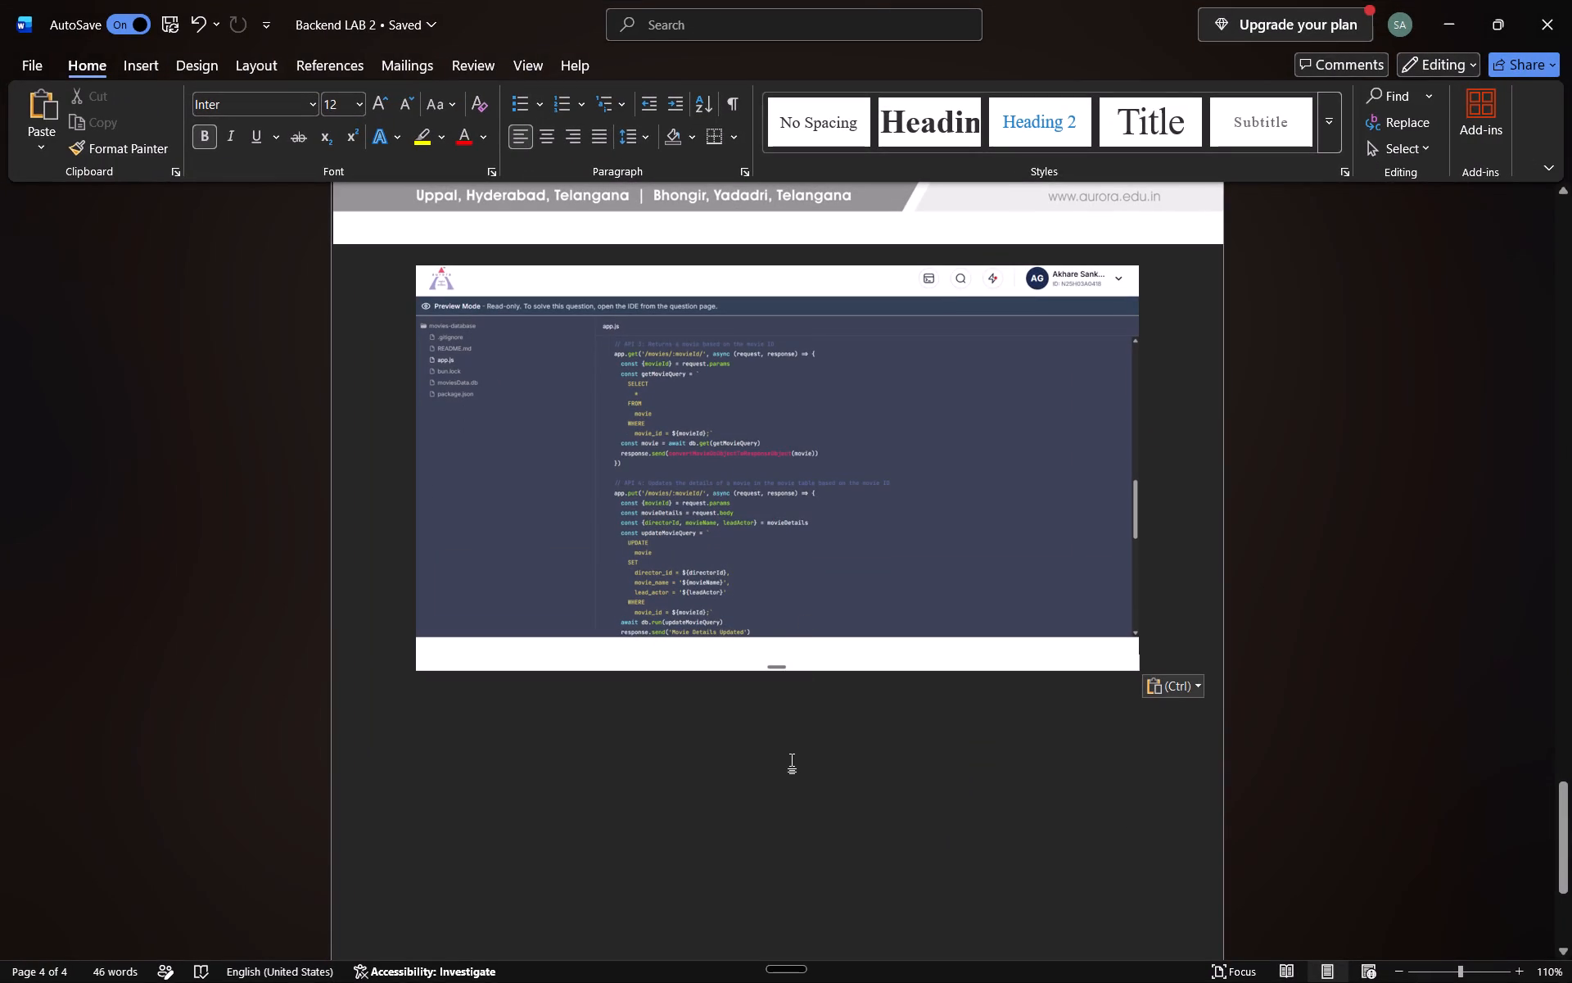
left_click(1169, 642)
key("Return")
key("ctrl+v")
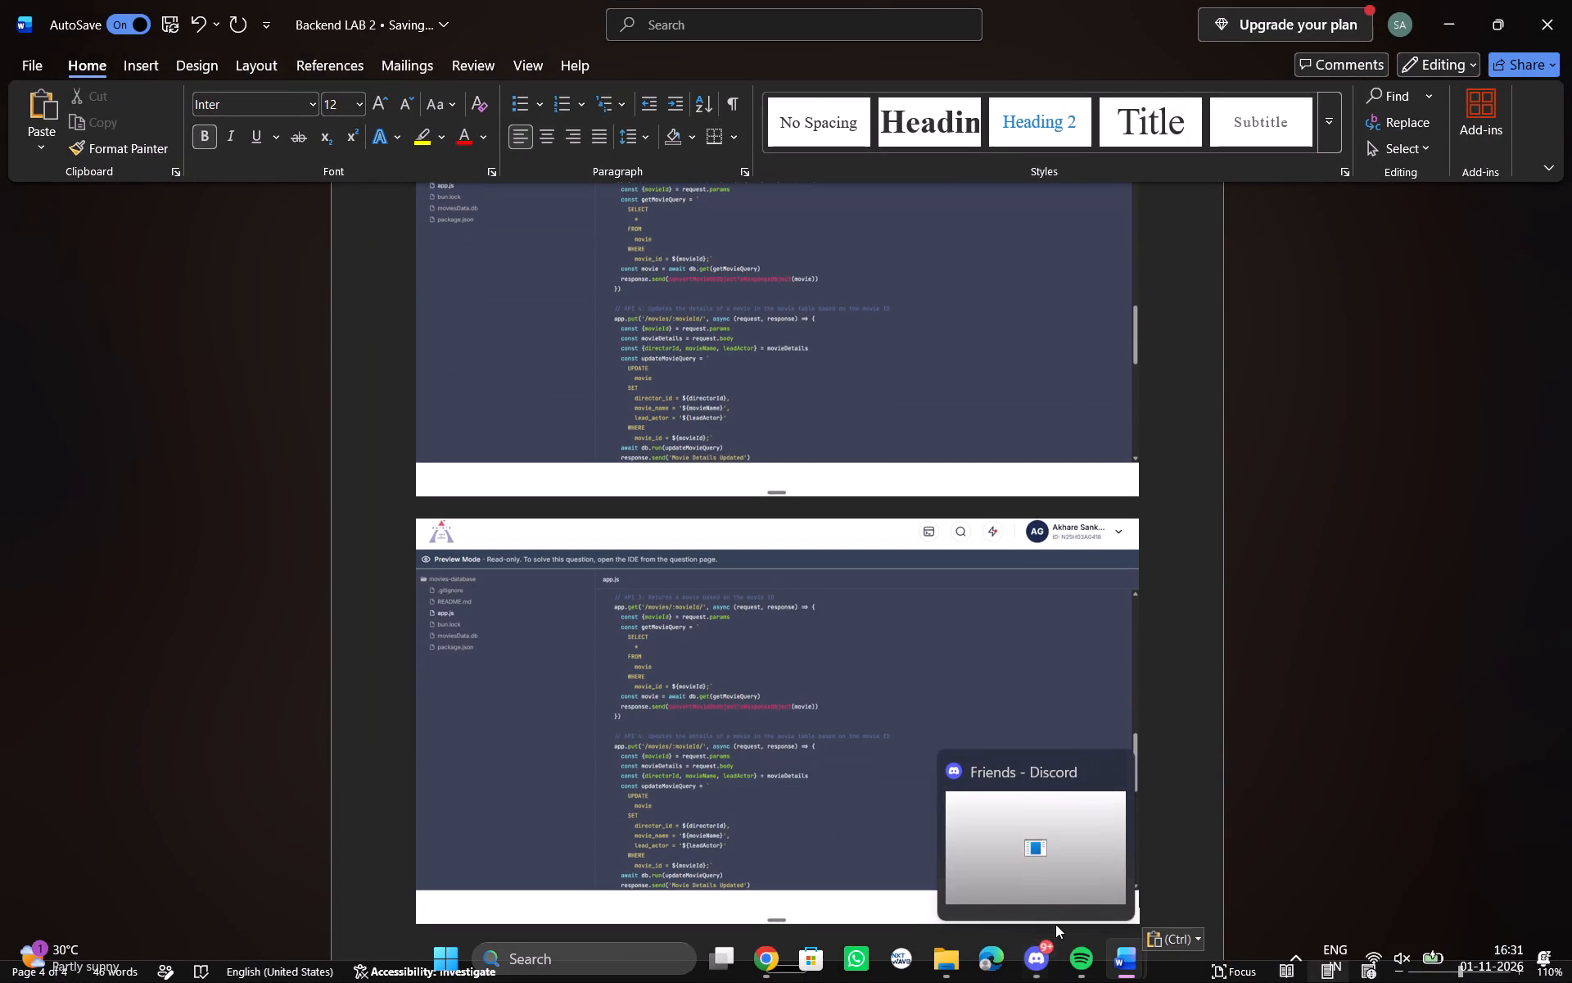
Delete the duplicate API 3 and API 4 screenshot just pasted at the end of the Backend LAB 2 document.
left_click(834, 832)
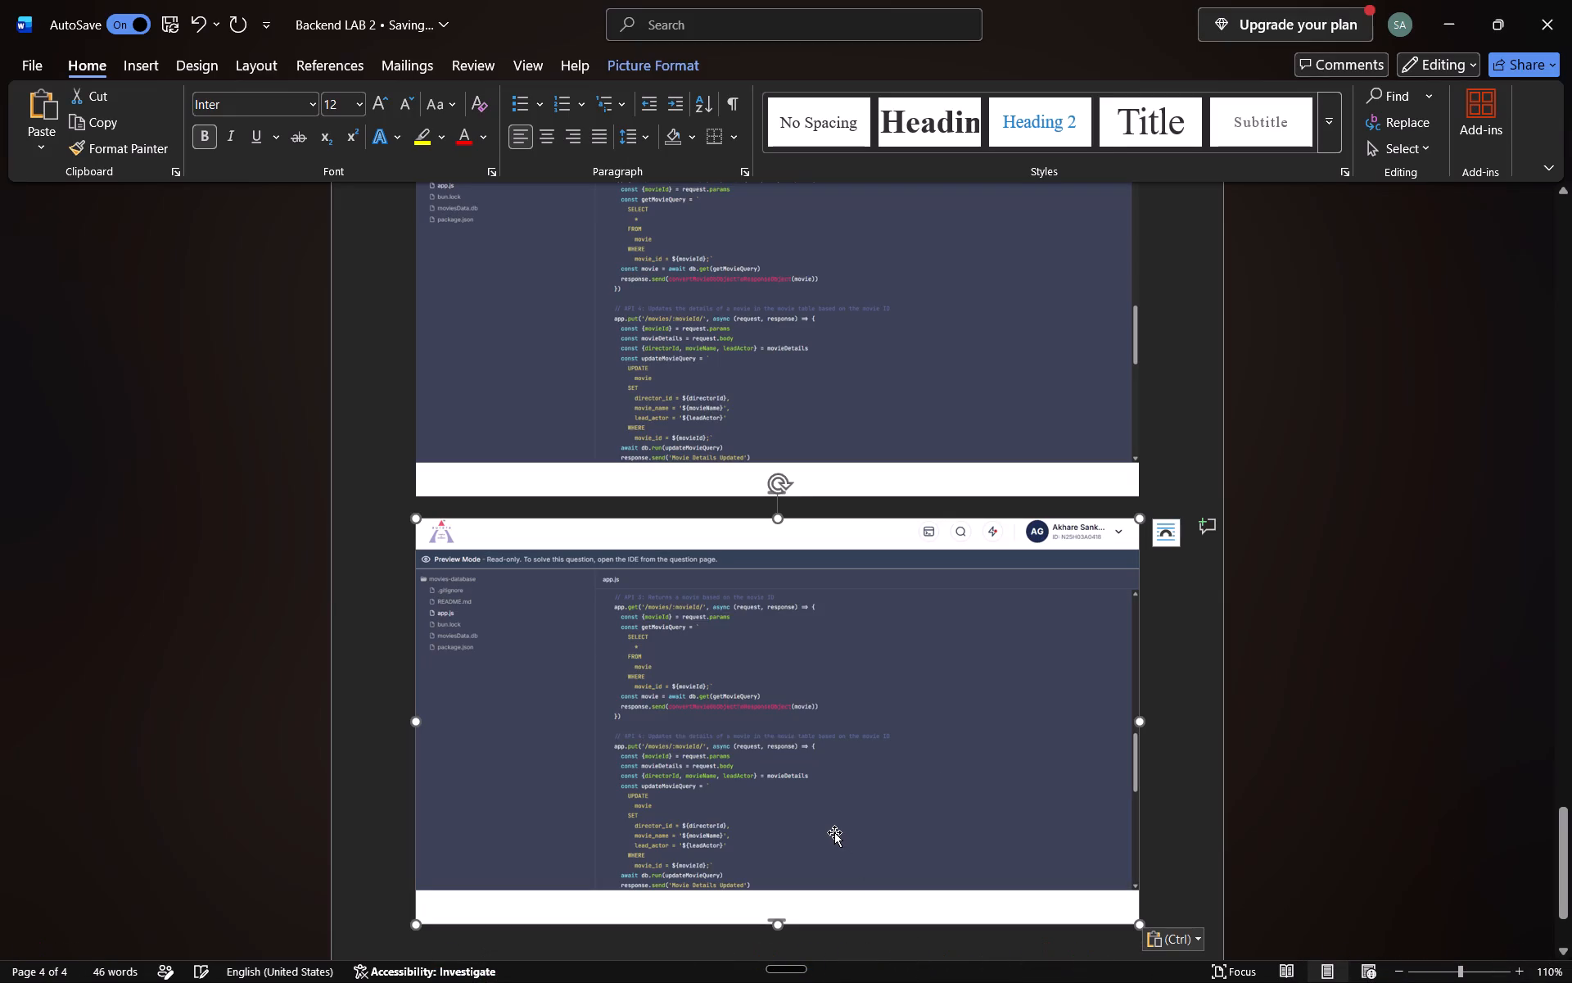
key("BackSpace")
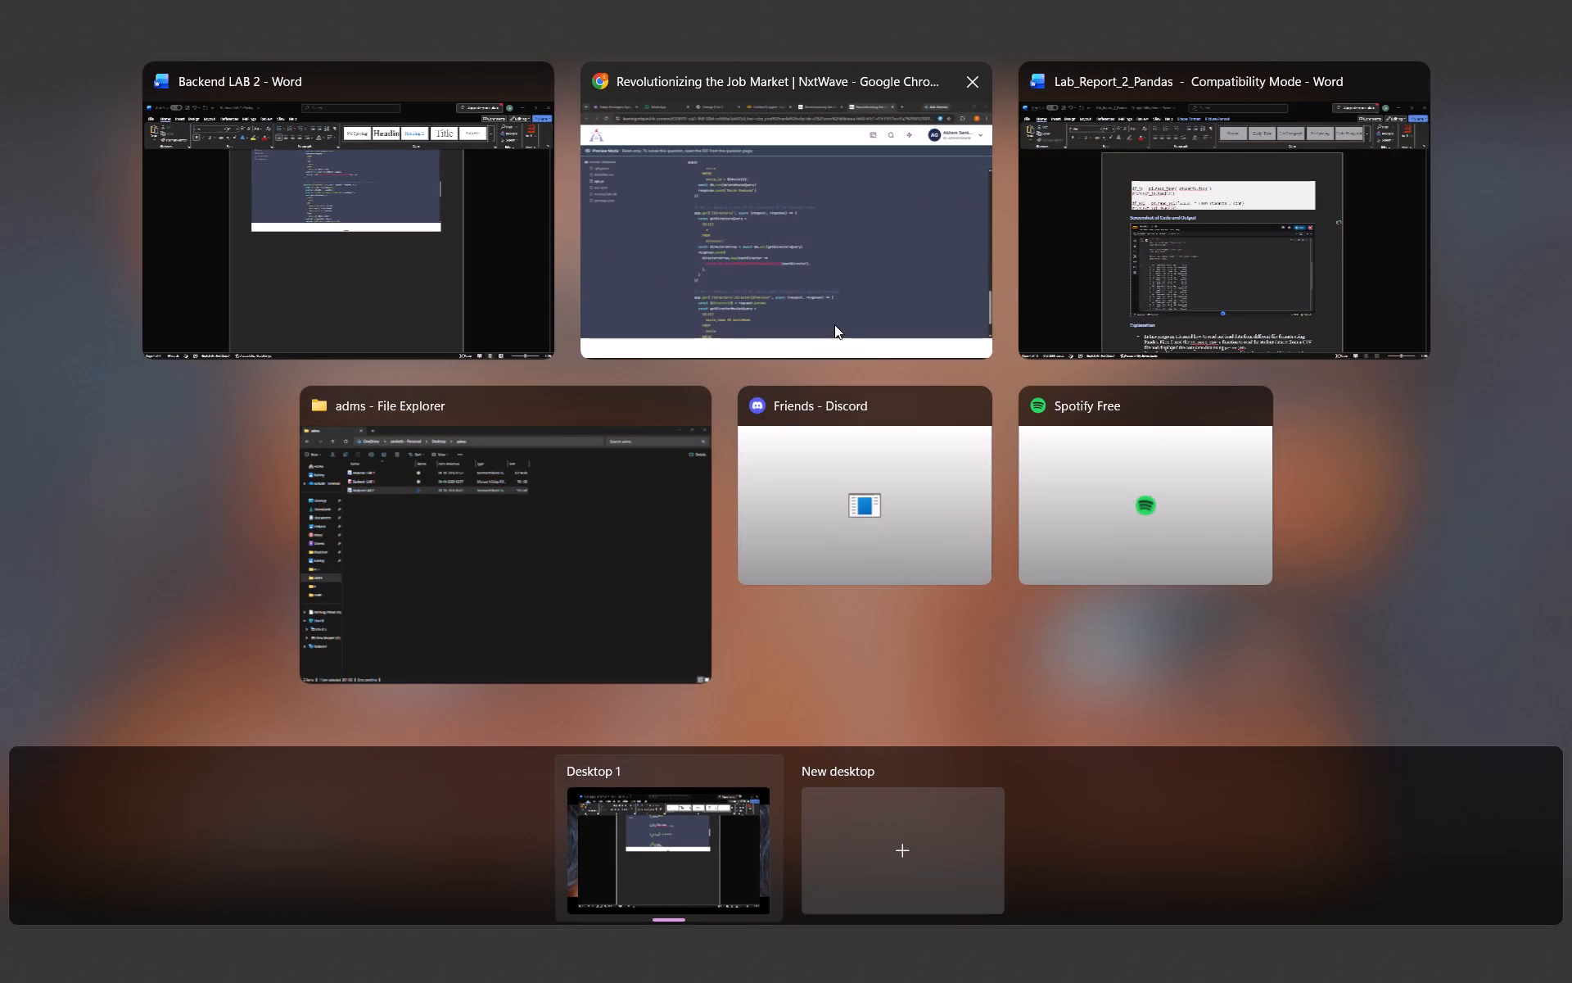
Return to the Movies app.js preview in Chrome and capture a full-width screenshot from the end of API 5 through the API 7 query.
left_click(825, 311)
scroll(734, 478, "down", 1)
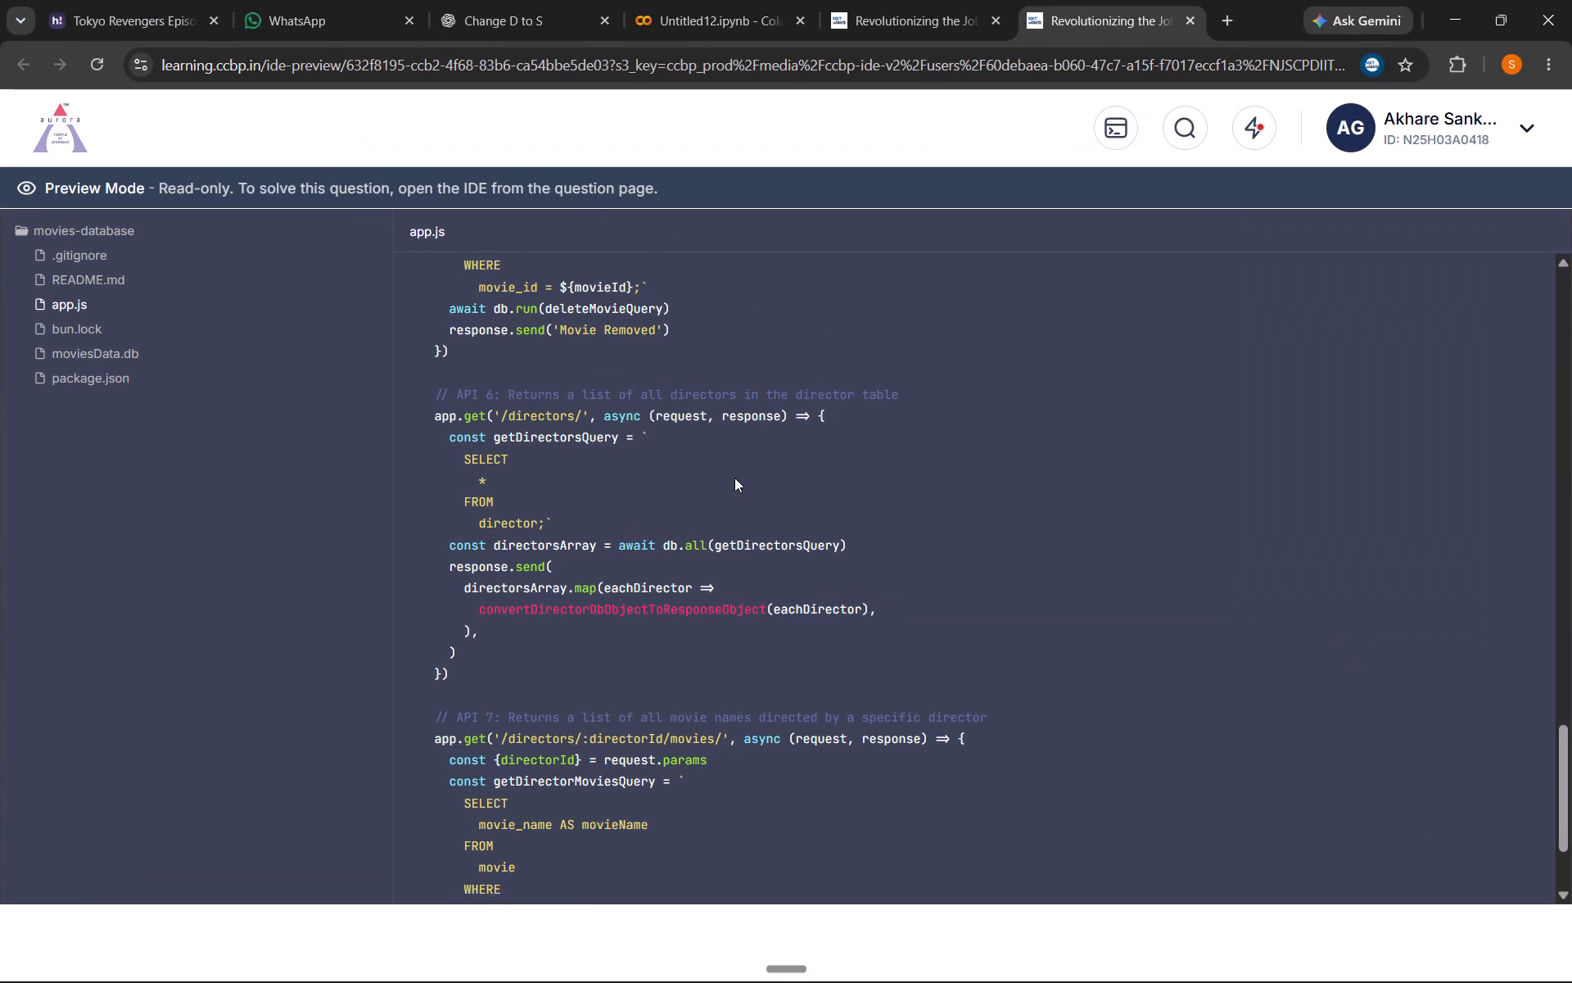
scroll(734, 478, "down", 1)
key("shift+super+s")
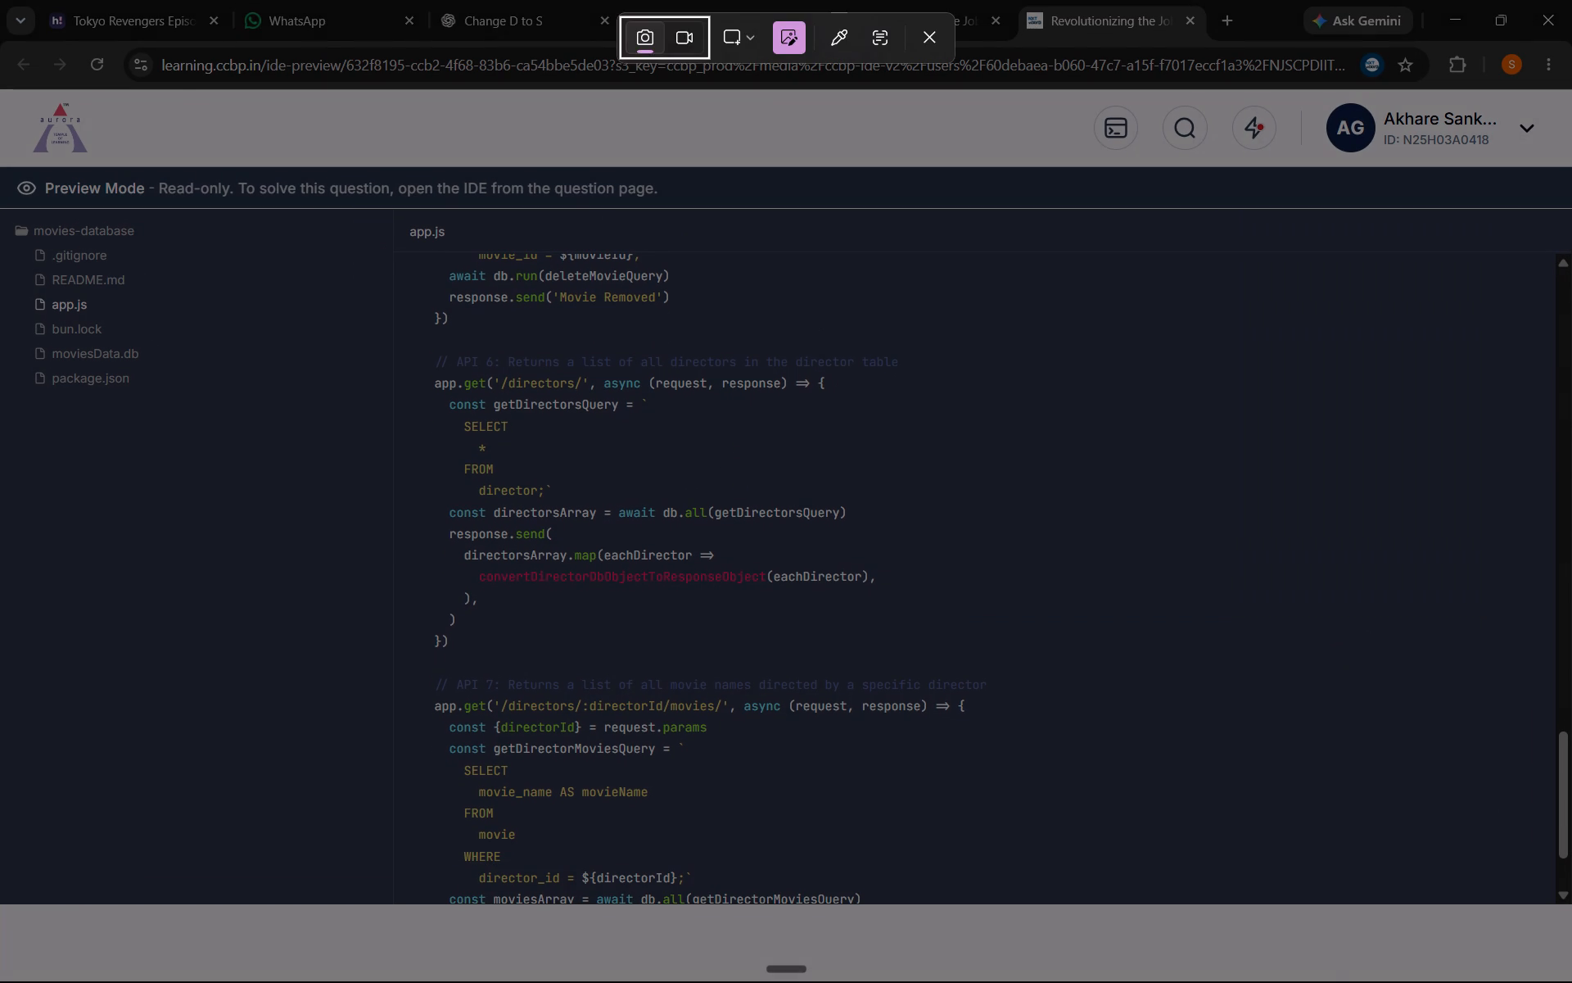
left_click_drag(11, 97, 1001, 644)
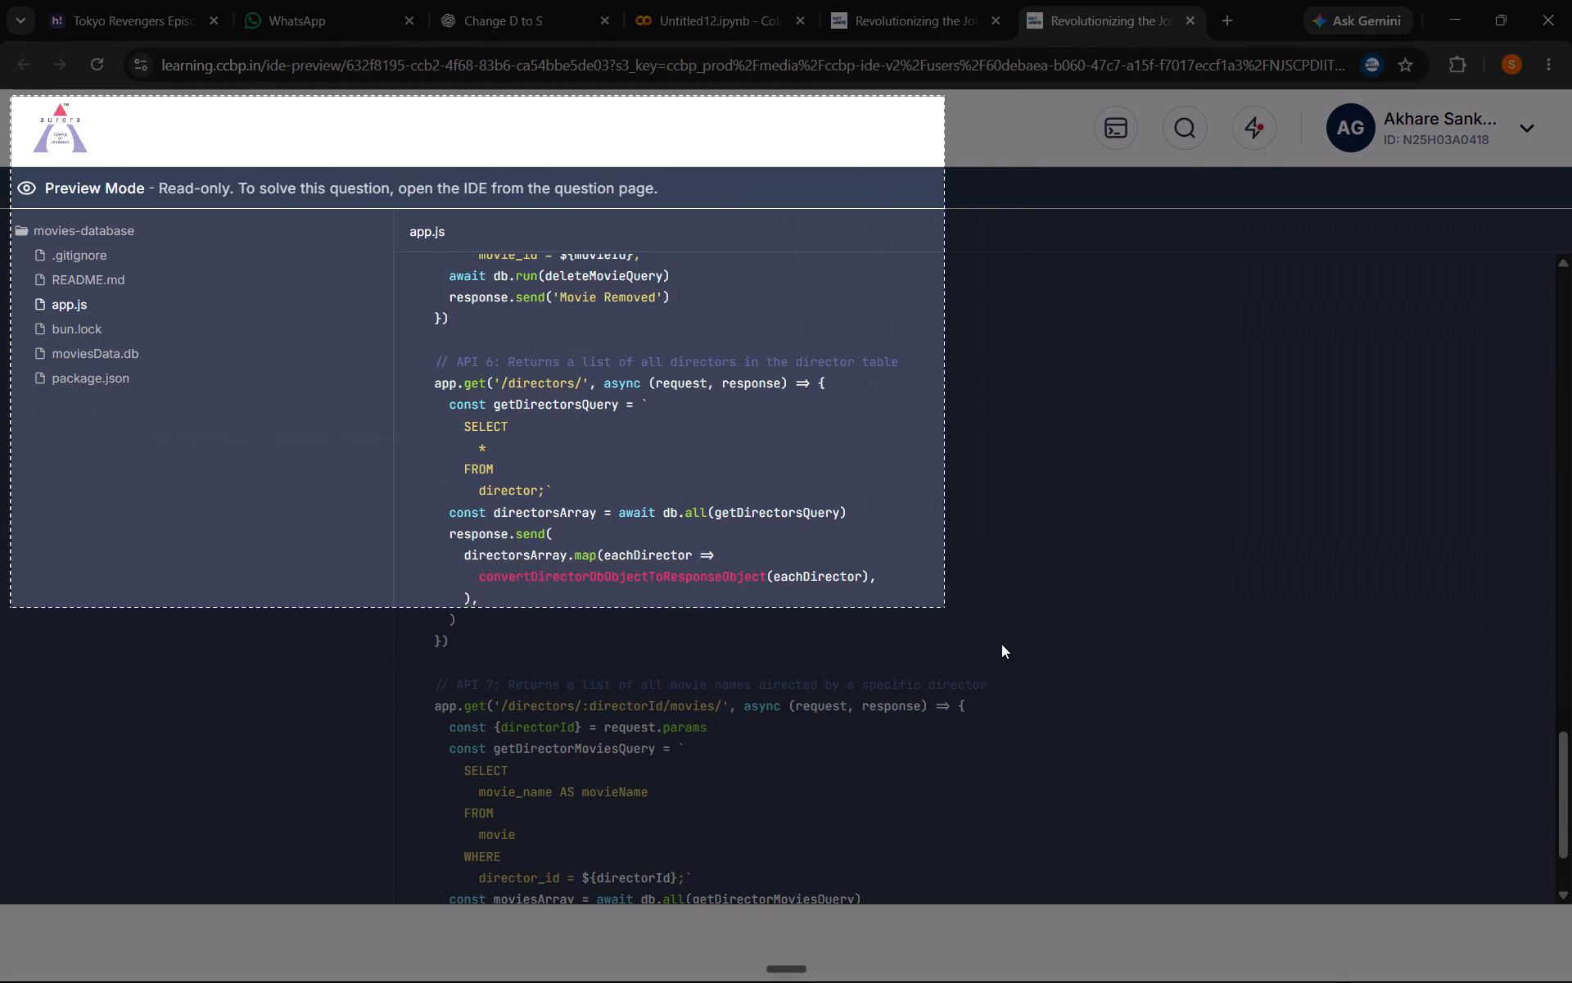
left_click_drag(1001, 644, 1538, 982)
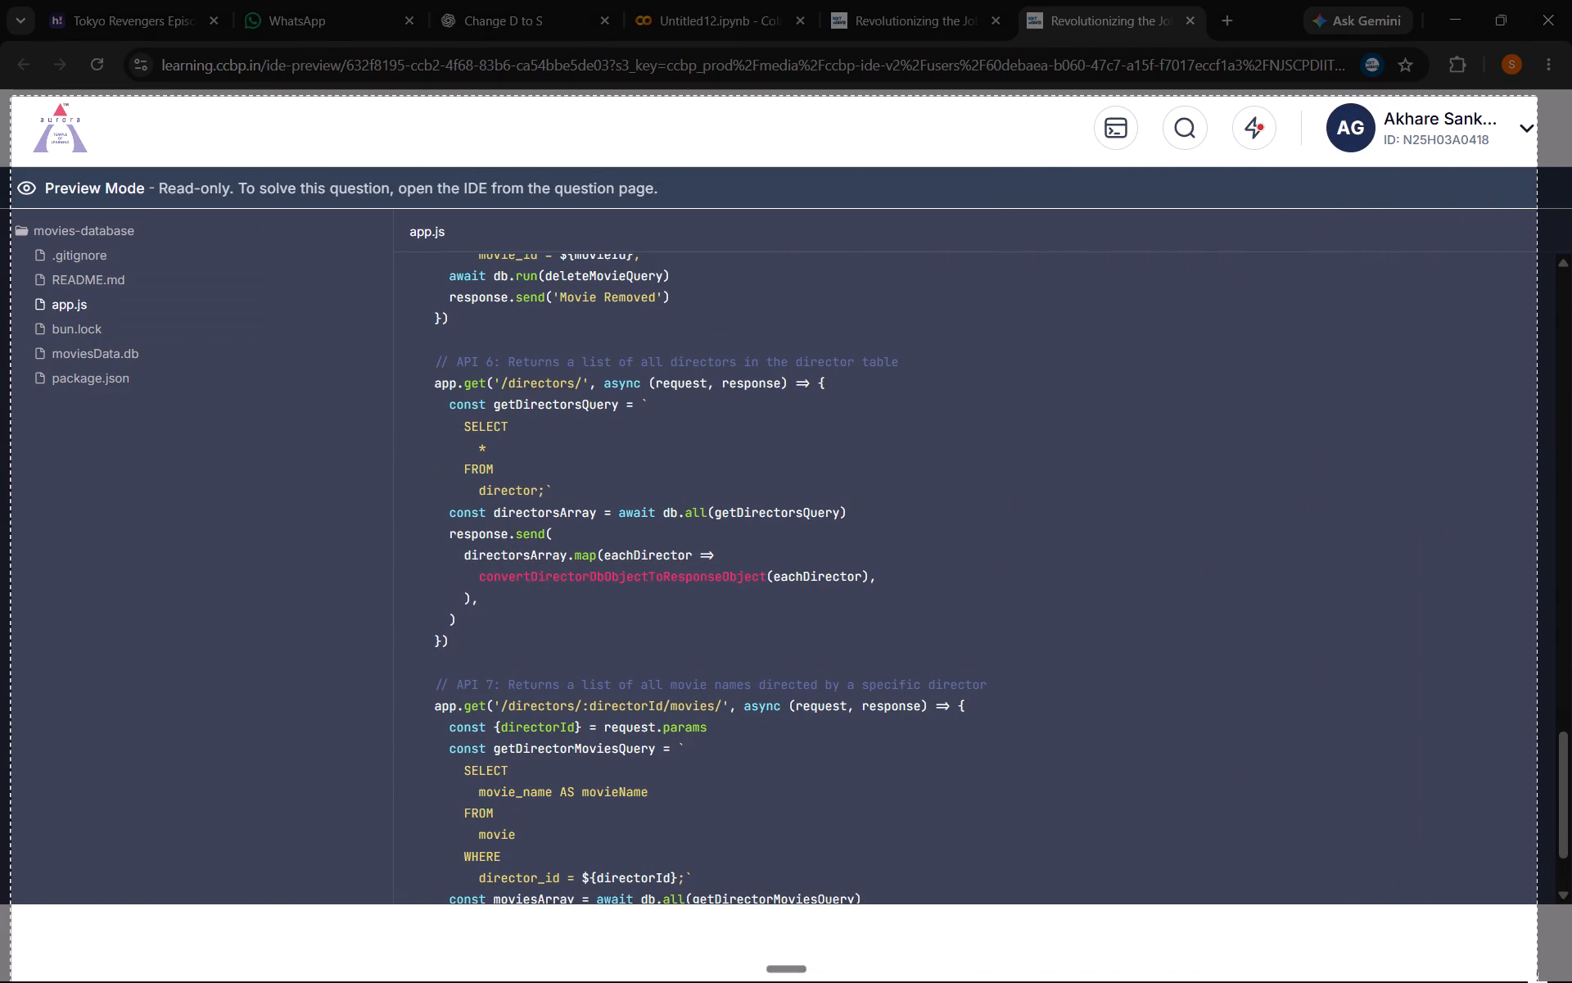
left_click_drag(1538, 982, 1571, 982)
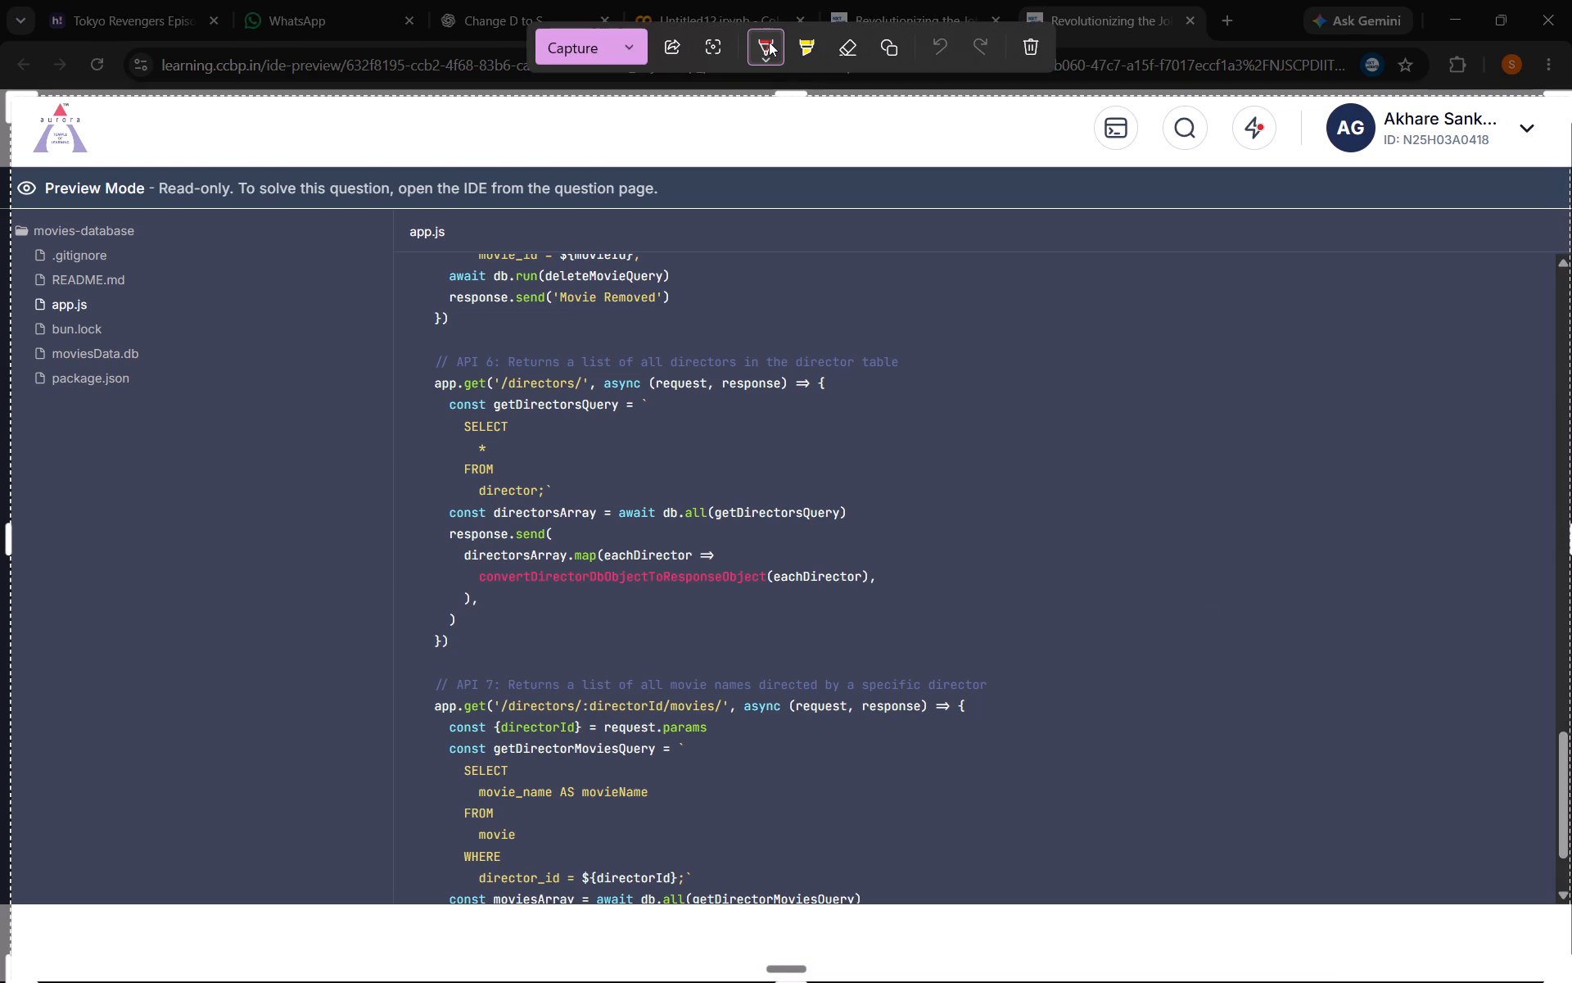
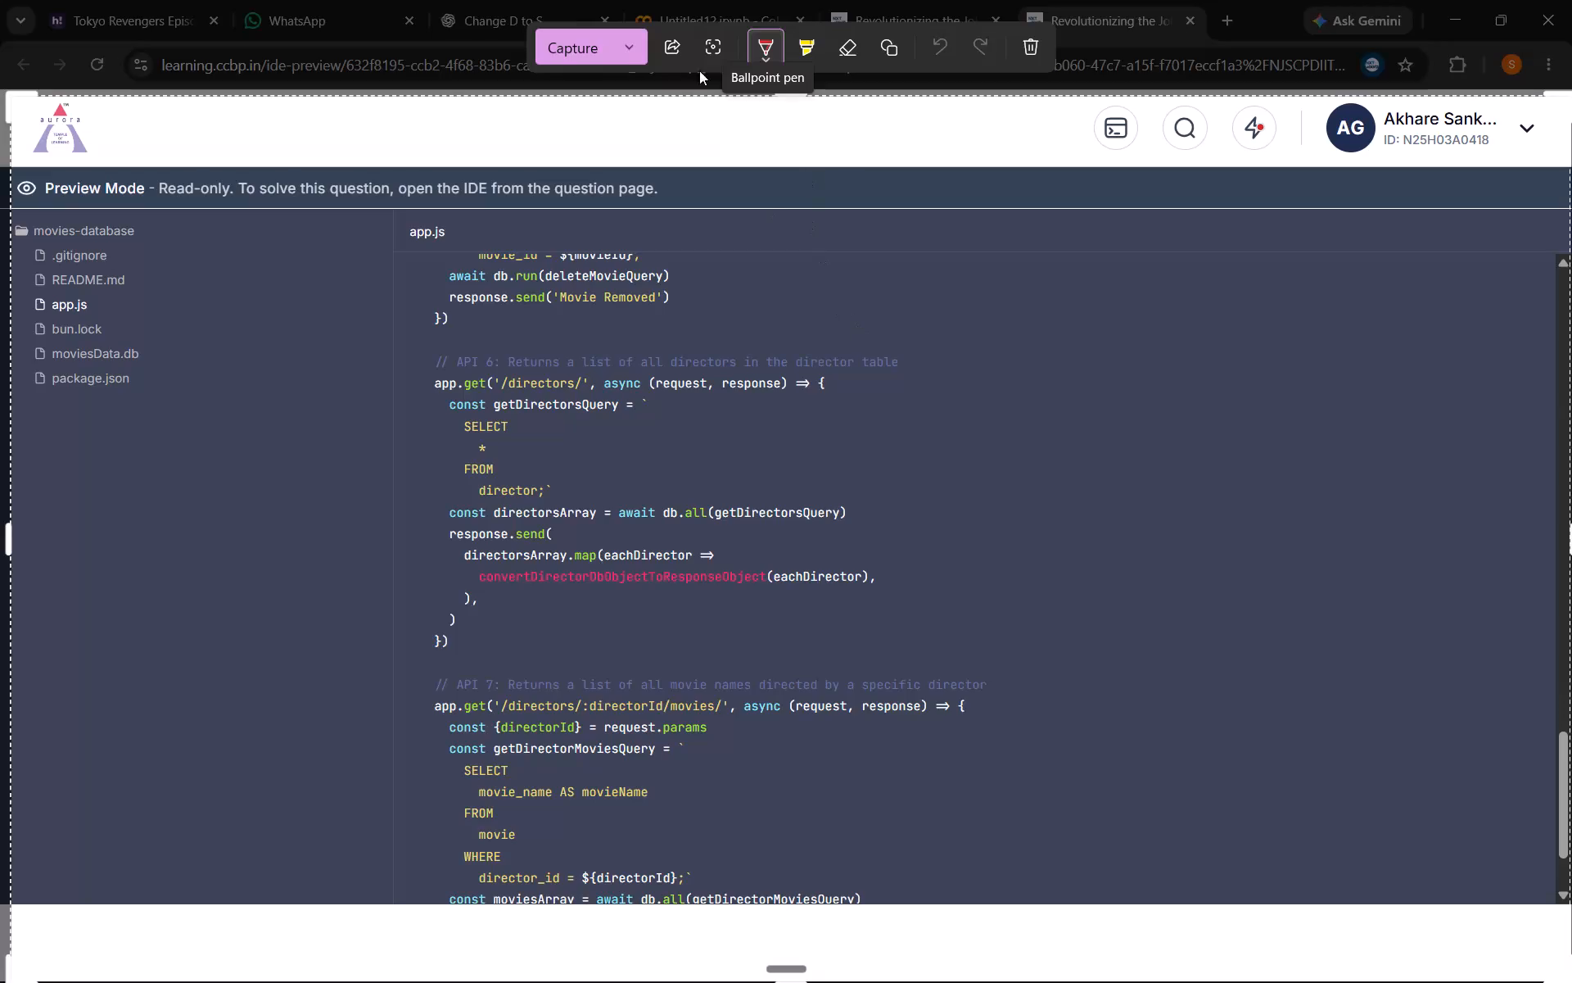
Copy the captured API 6 and API 7 screenshot and paste it below the API 3 and API 4 screenshot in the Backend LAB 2 Word document.
left_click(633, 57)
left_click(630, 183)
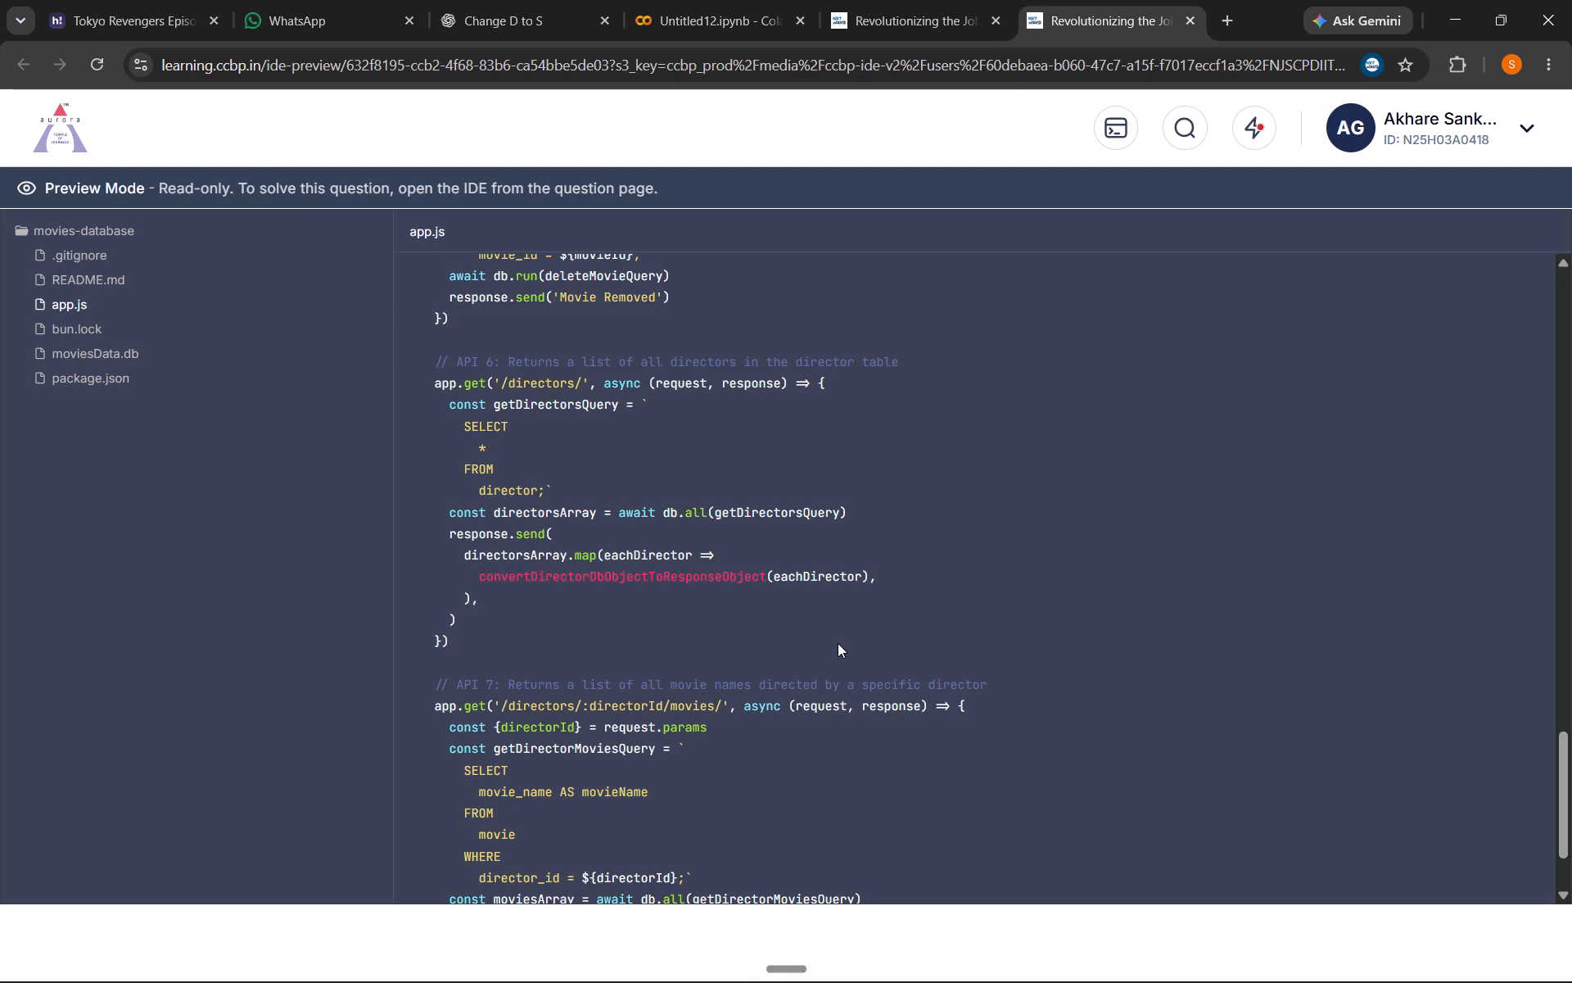
left_click(838, 643)
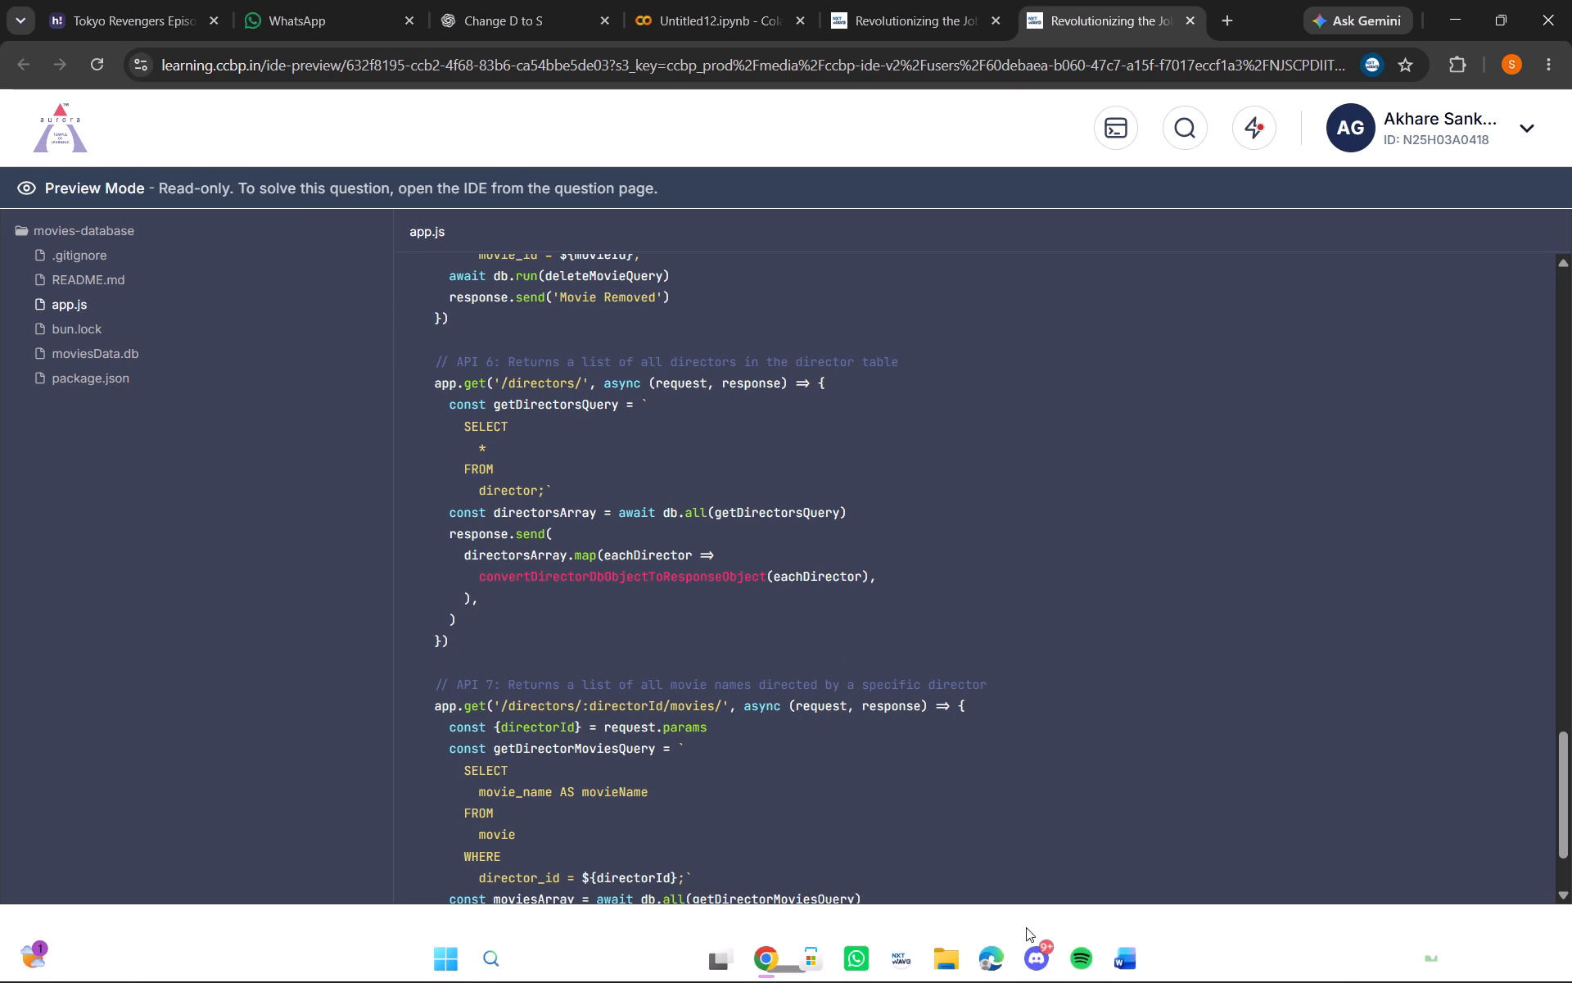
left_click(1203, 872)
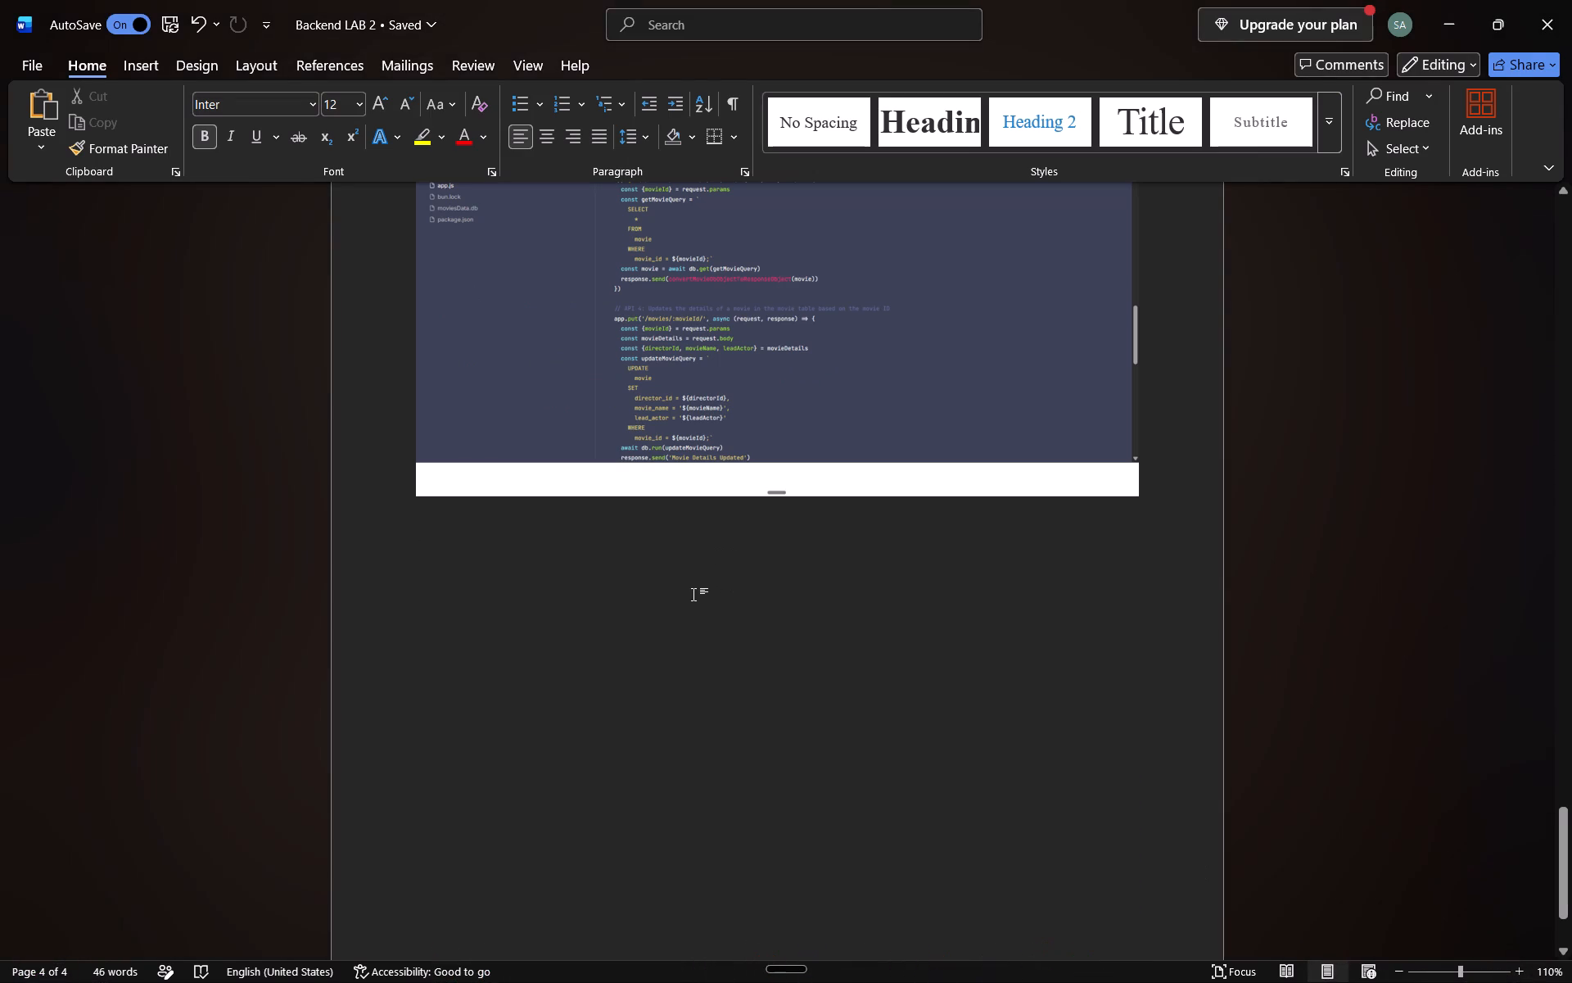
key("ctrl+v")
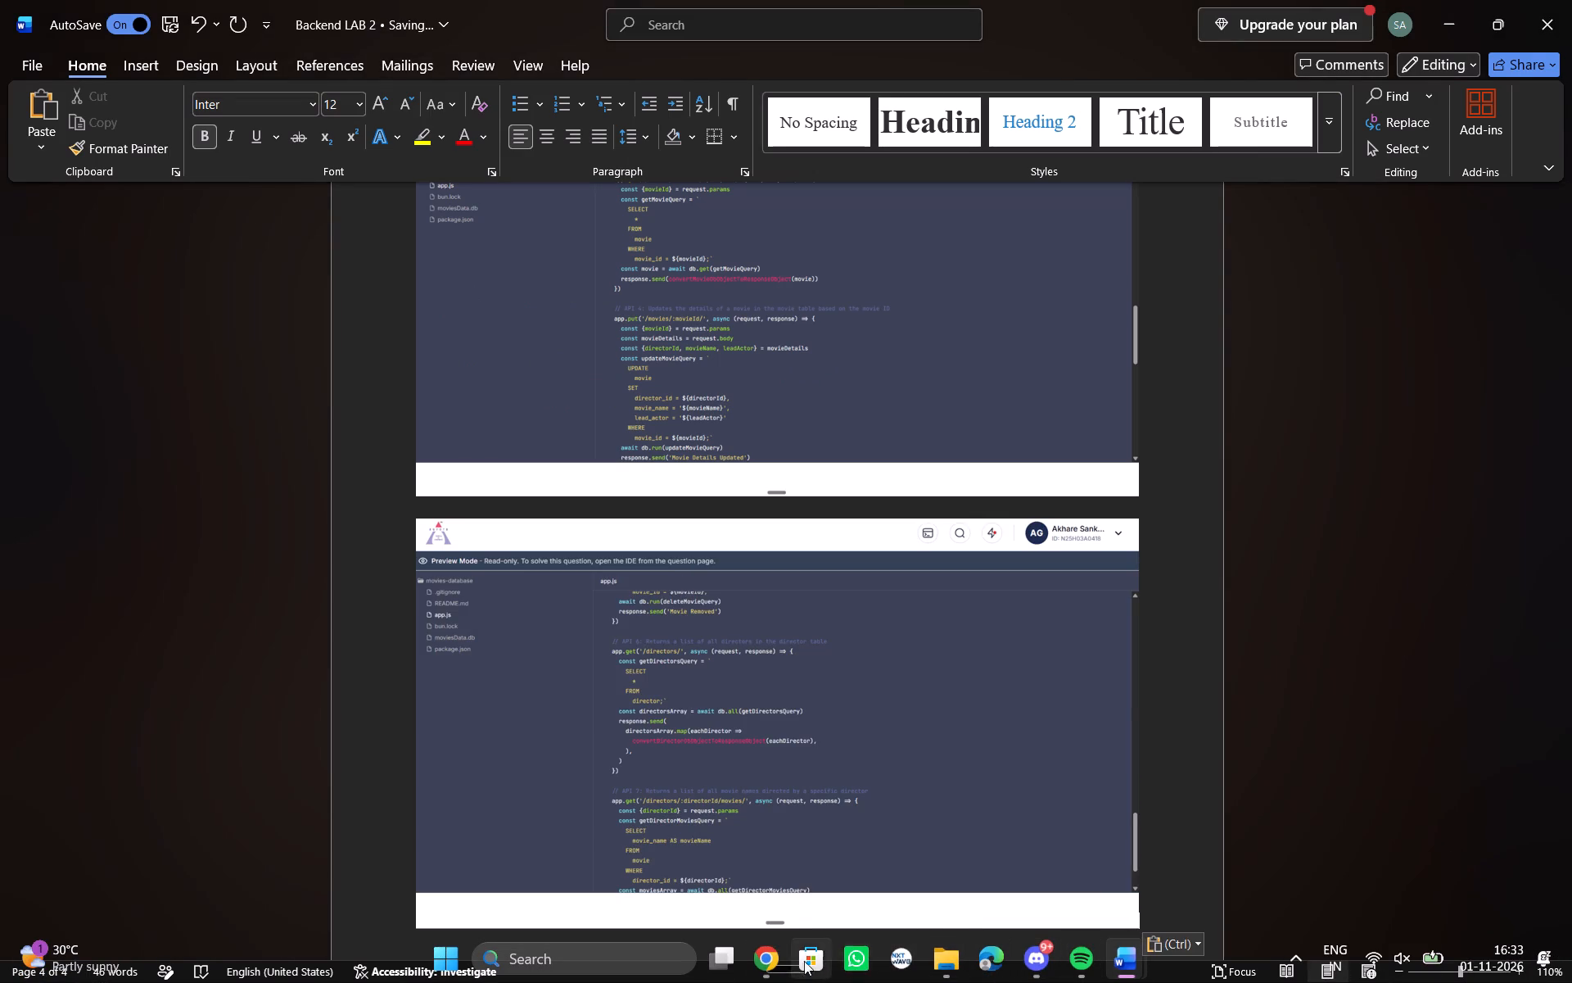
Return to Chrome, check the end of the Movies app.js code, and go back from the Movies coding practice question to the course page.
left_click(779, 867)
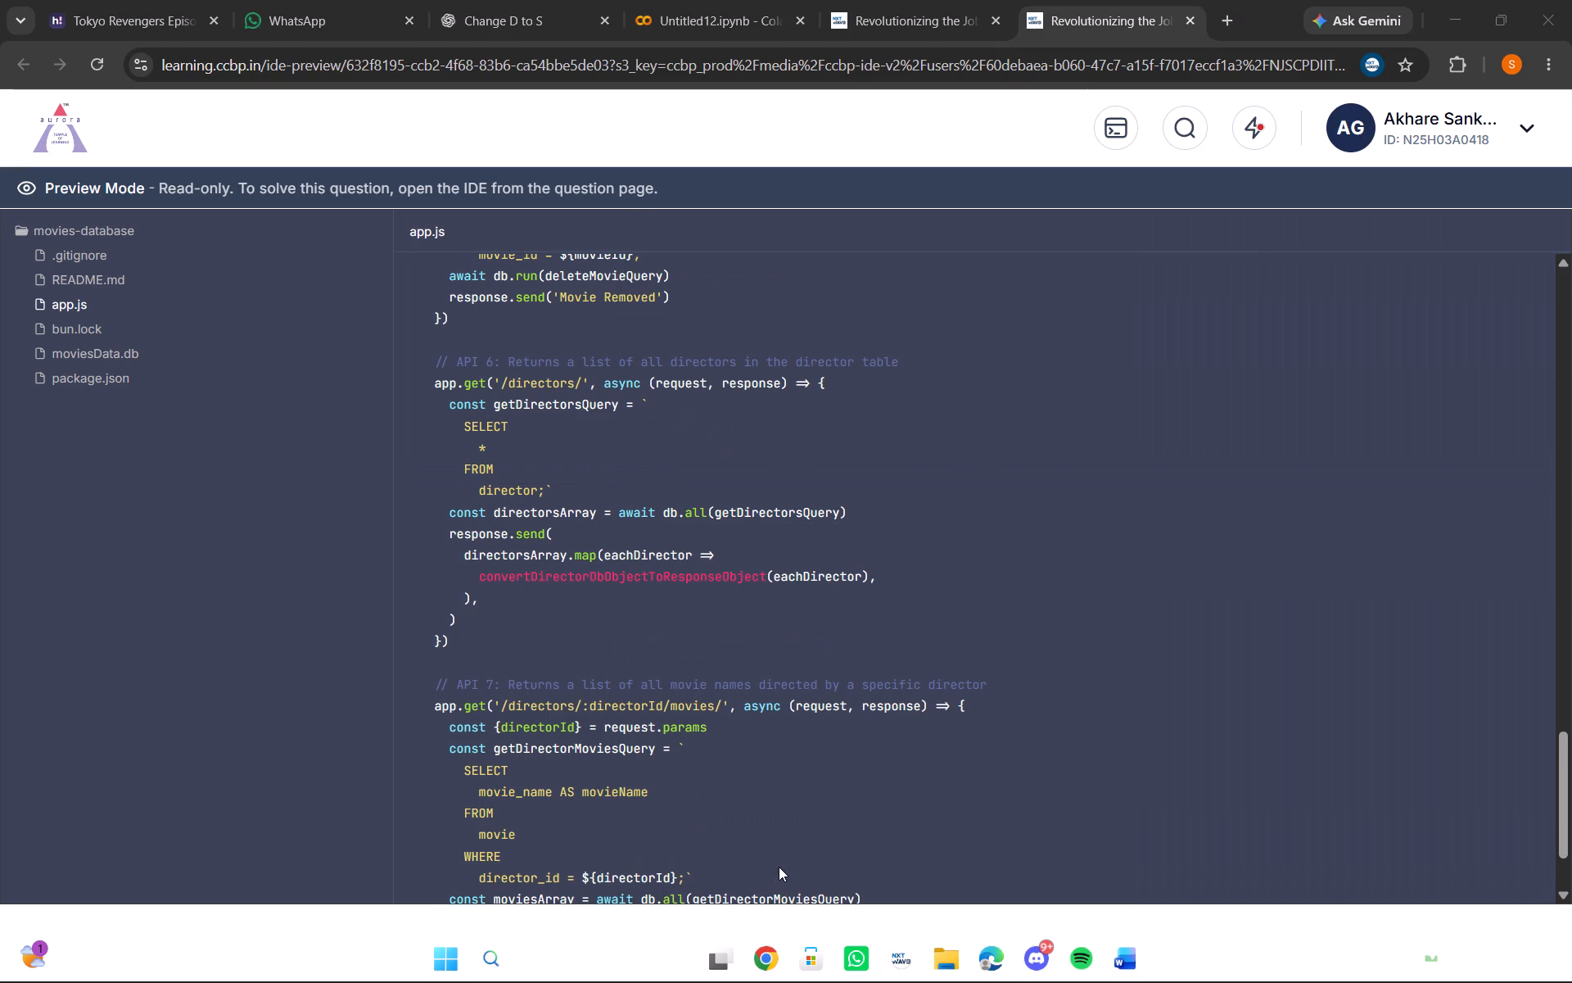
scroll(617, 653, "down", 2)
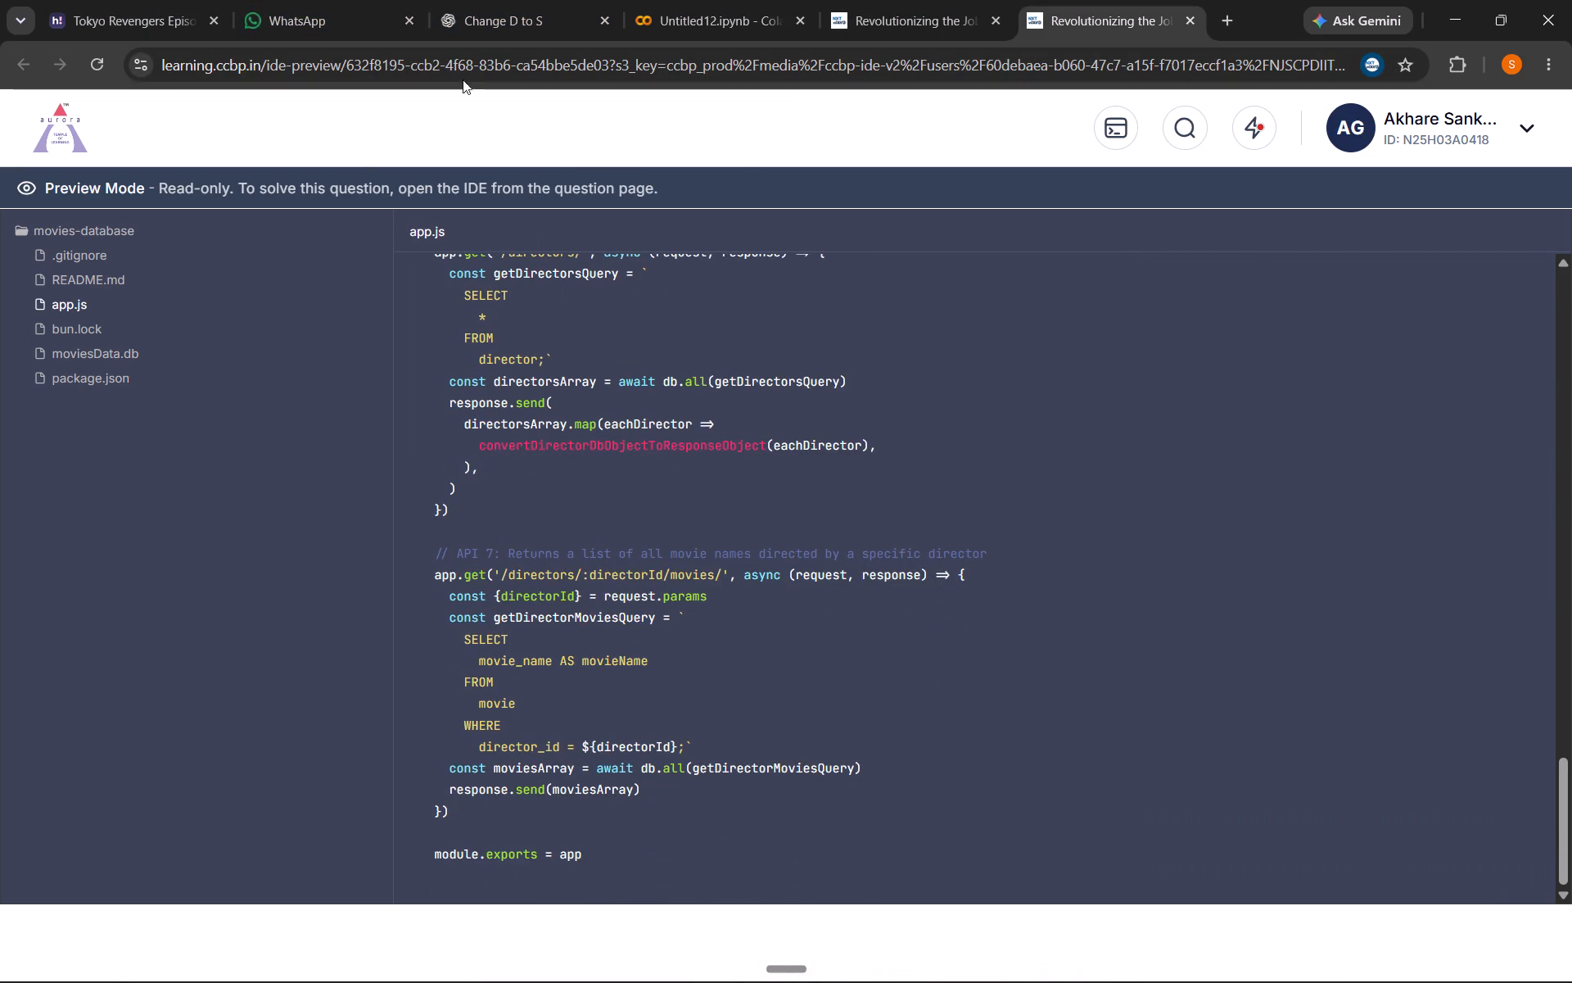
left_click(880, 0)
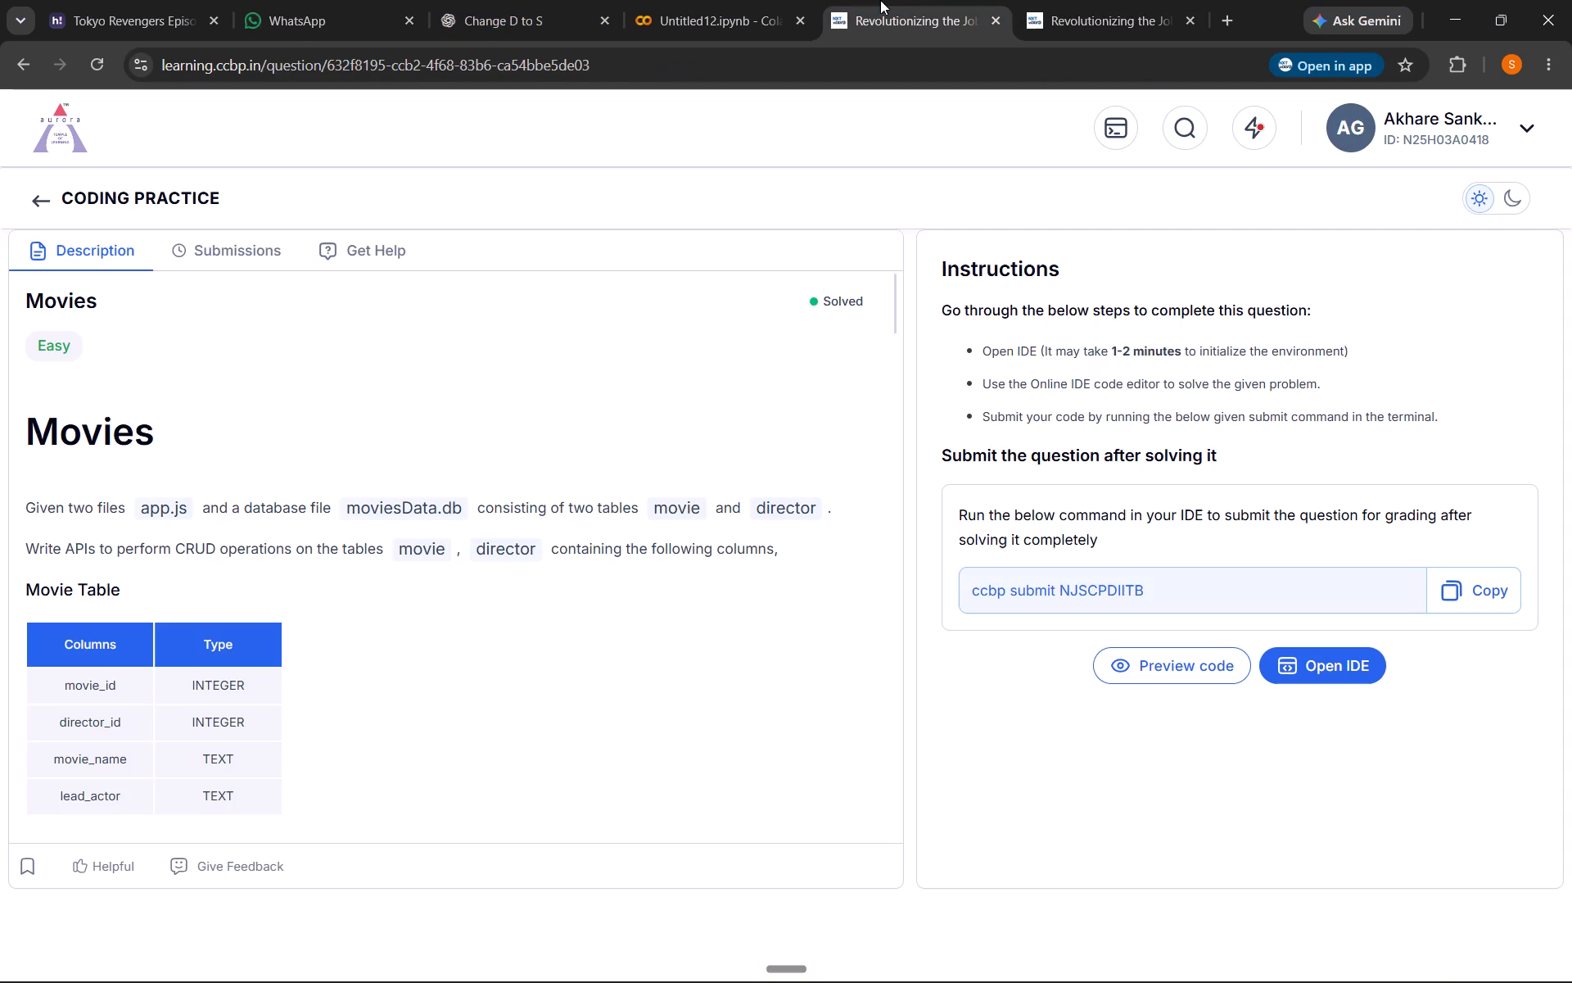
left_click(40, 197)
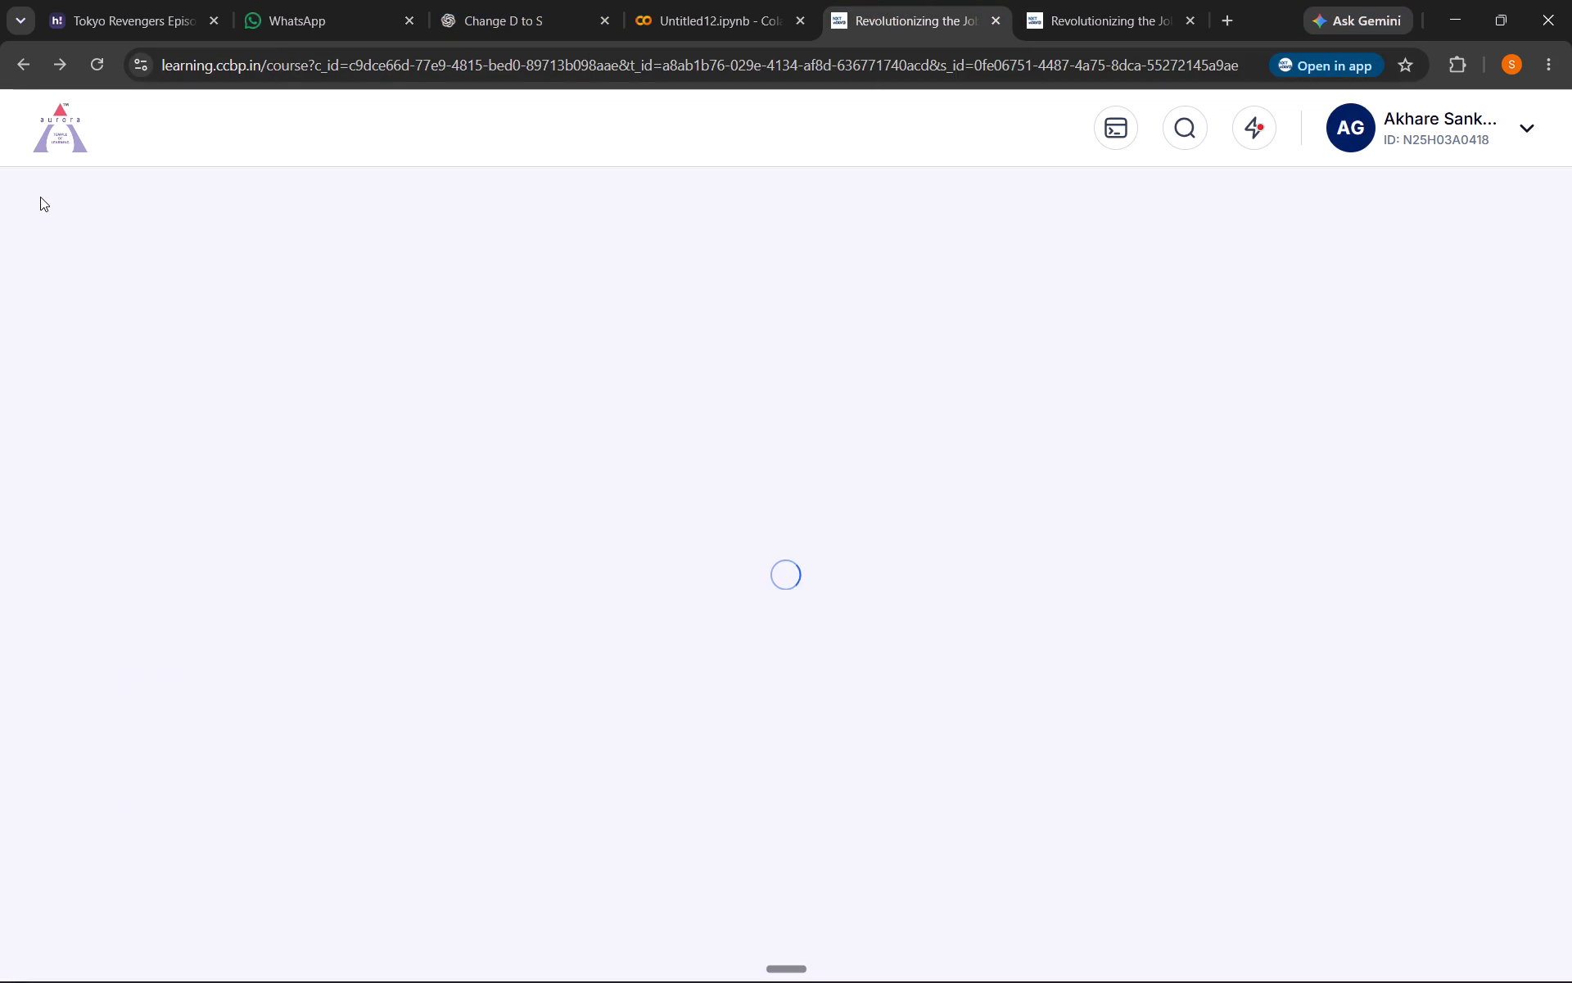